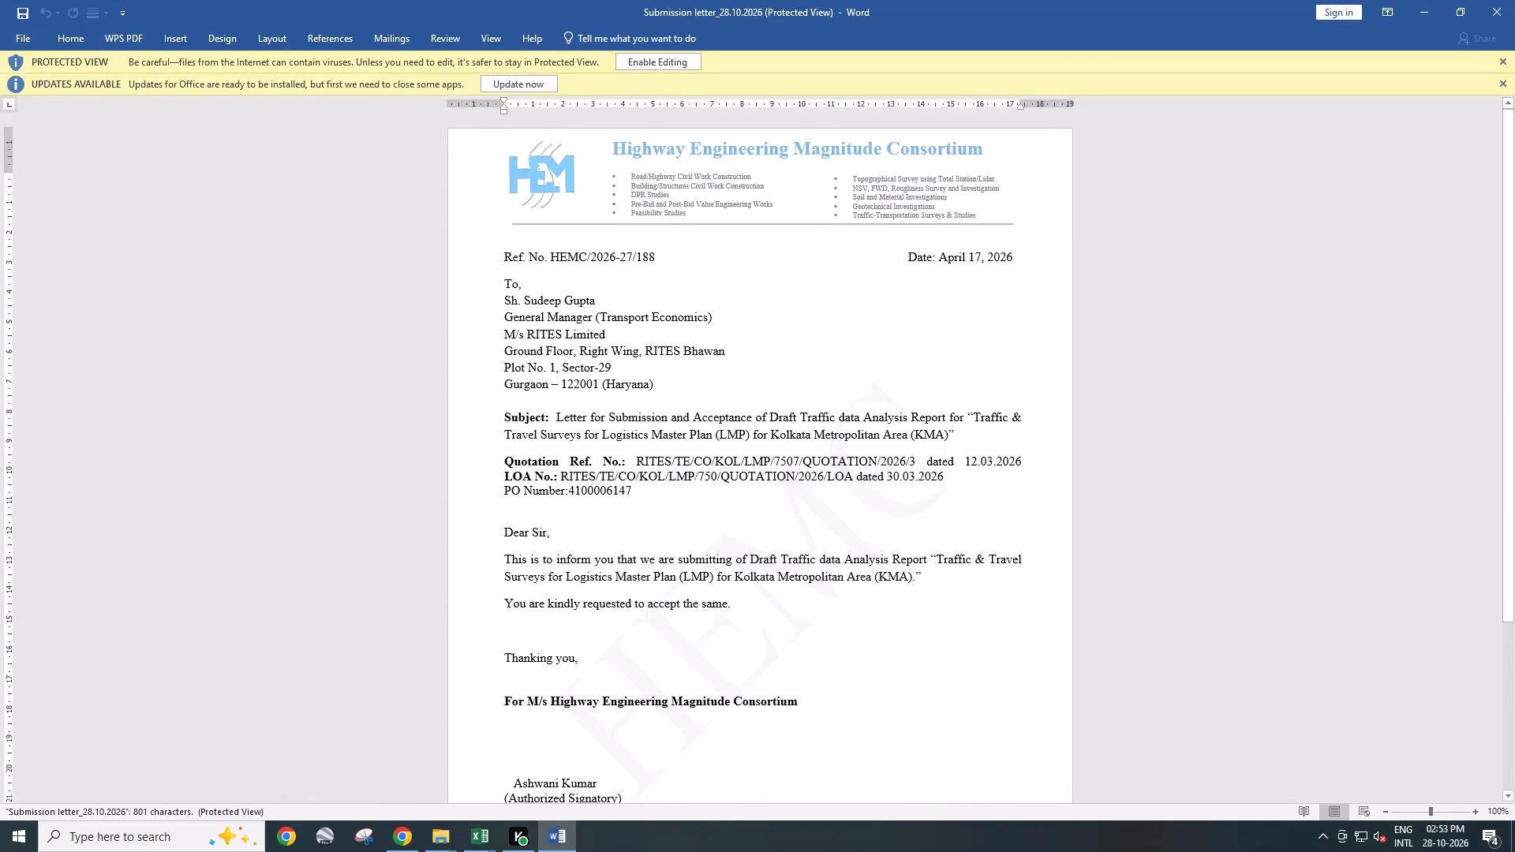
Enable editing of the protected submission letter and dismiss the Office updates notice.
{"action": "left_click", "coordinate": [638, 60]}
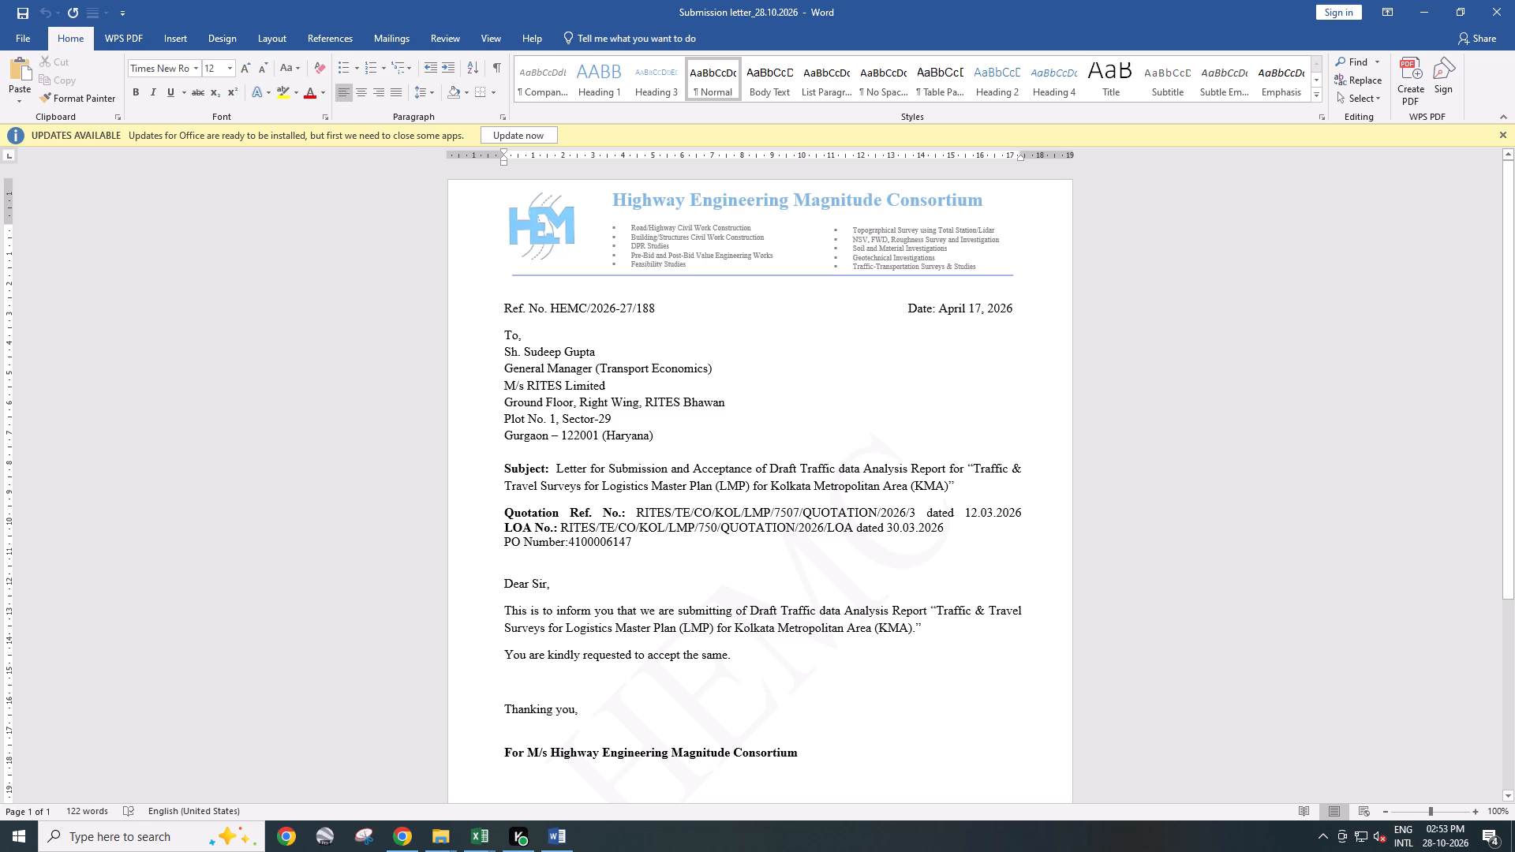
{"action": "scroll", "coordinate": [731, 523], "scroll_direction": "up", "scroll_amount": 2}
{"action": "scroll", "coordinate": [686, 458], "scroll_direction": "down", "scroll_amount": 3}
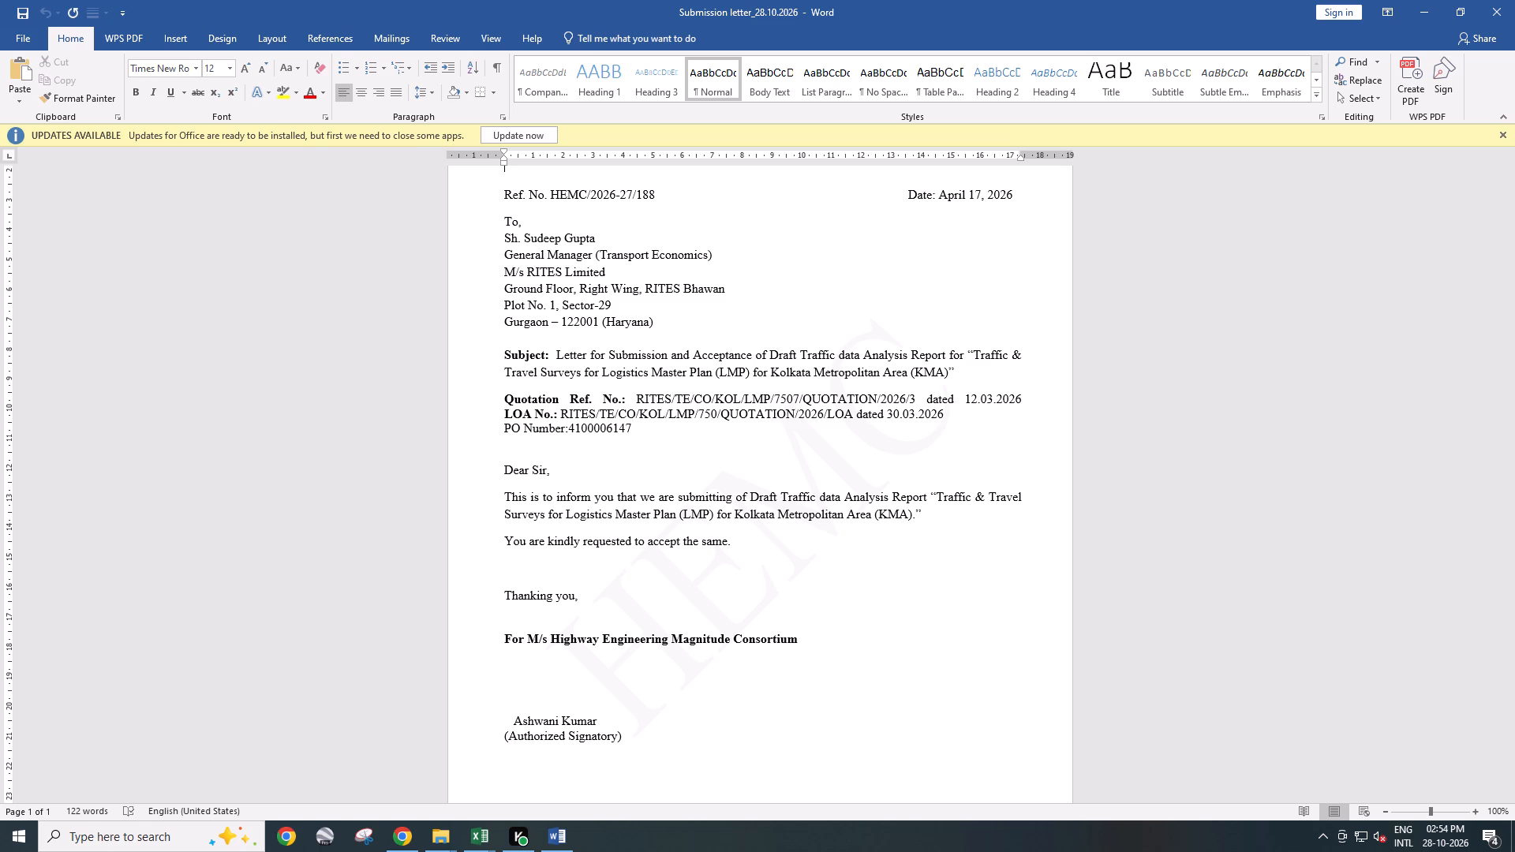
{"action": "scroll", "coordinate": [997, 496], "scroll_direction": "up", "scroll_amount": 1}
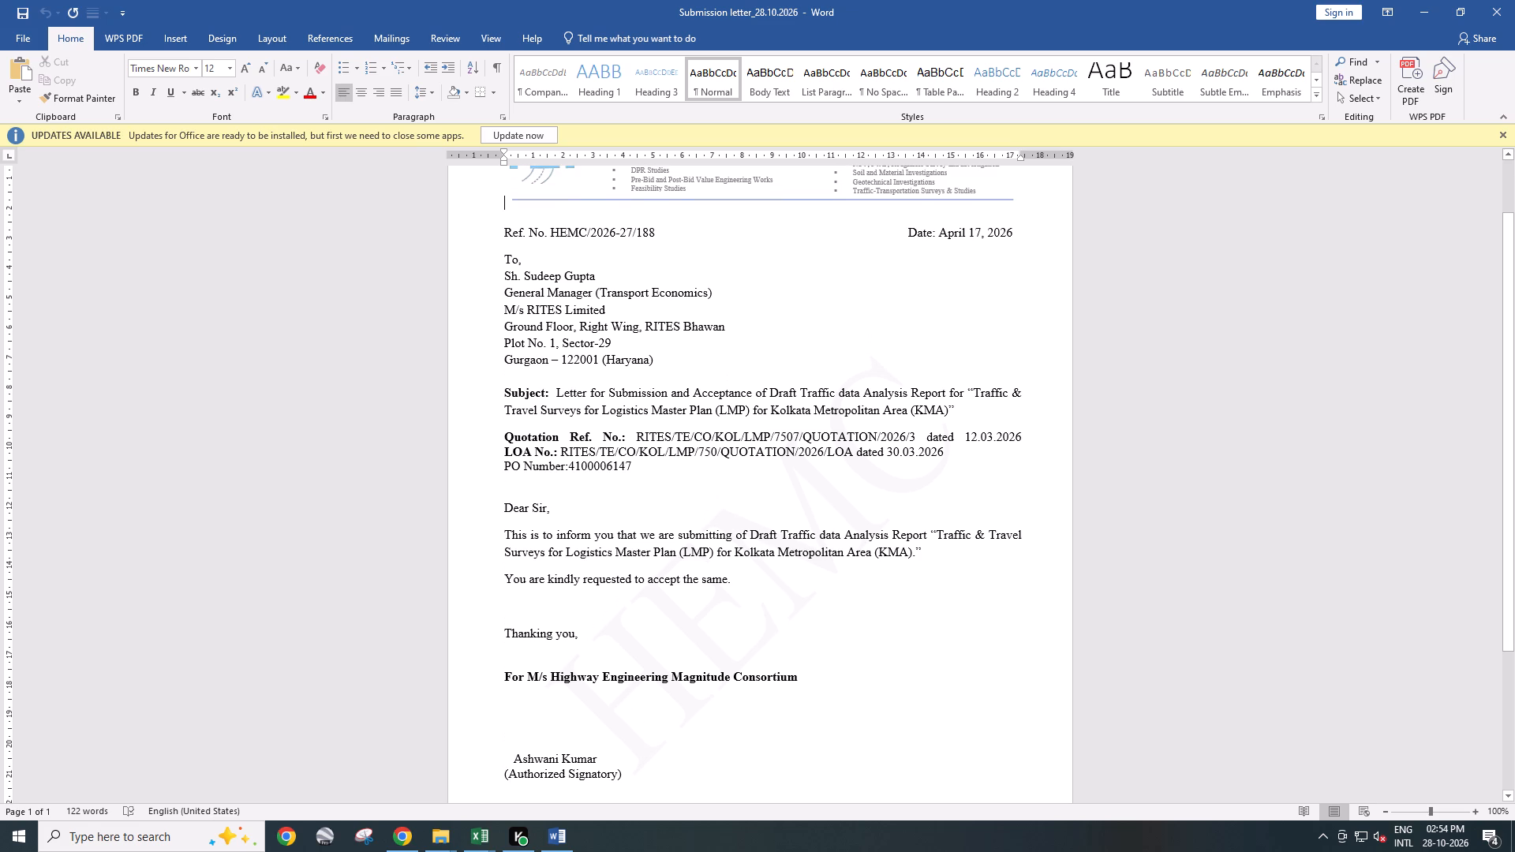
{"action": "scroll", "coordinate": [997, 496], "scroll_direction": "up", "scroll_amount": 1}
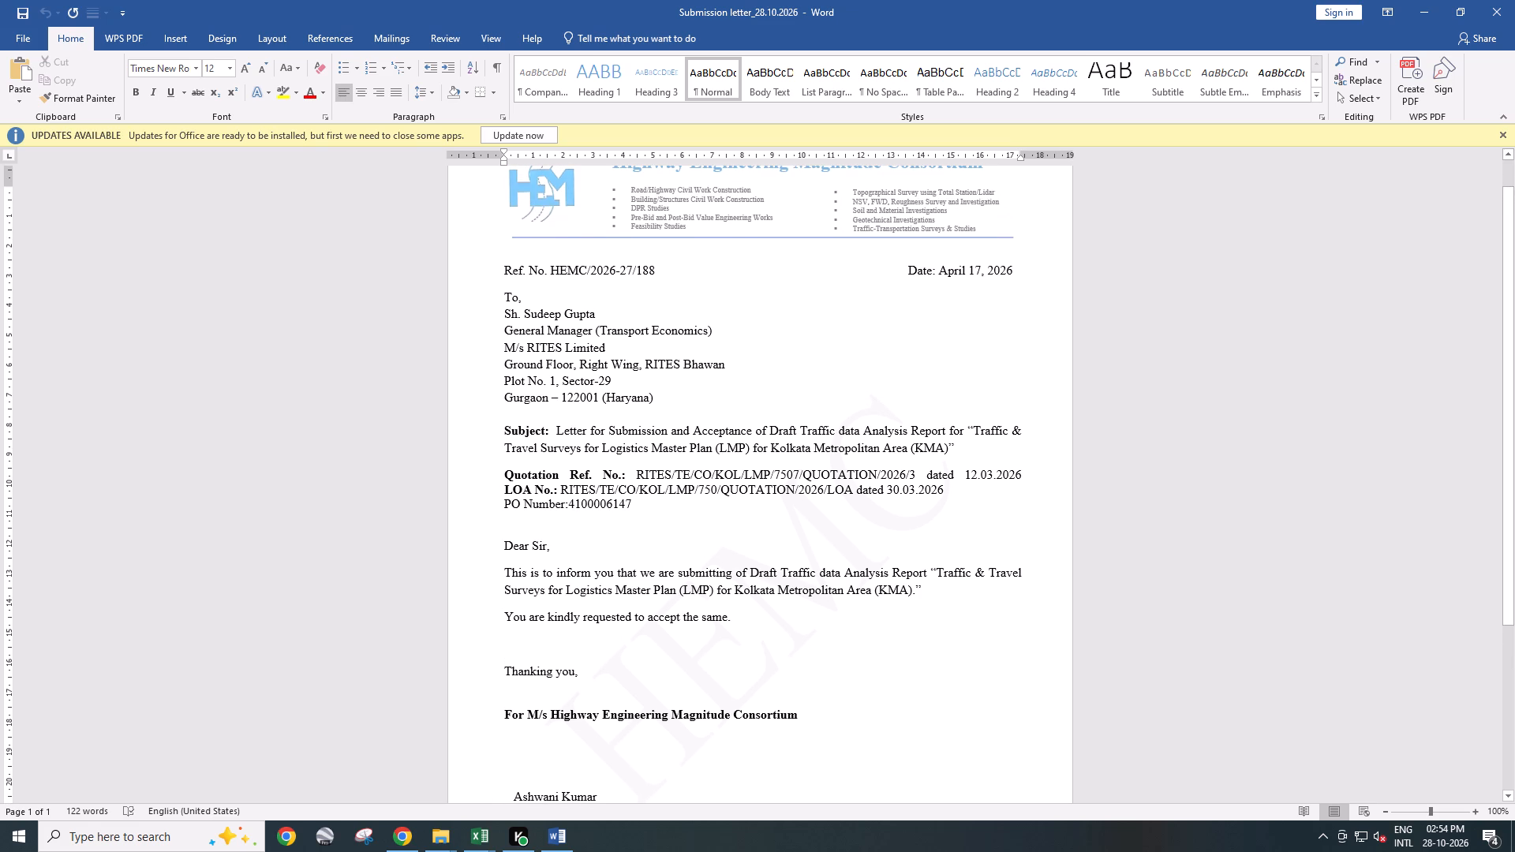
{"action": "scroll", "coordinate": [997, 496], "scroll_direction": "up", "scroll_amount": 1}
{"action": "scroll", "coordinate": [901, 459], "scroll_direction": "up", "scroll_amount": 3}
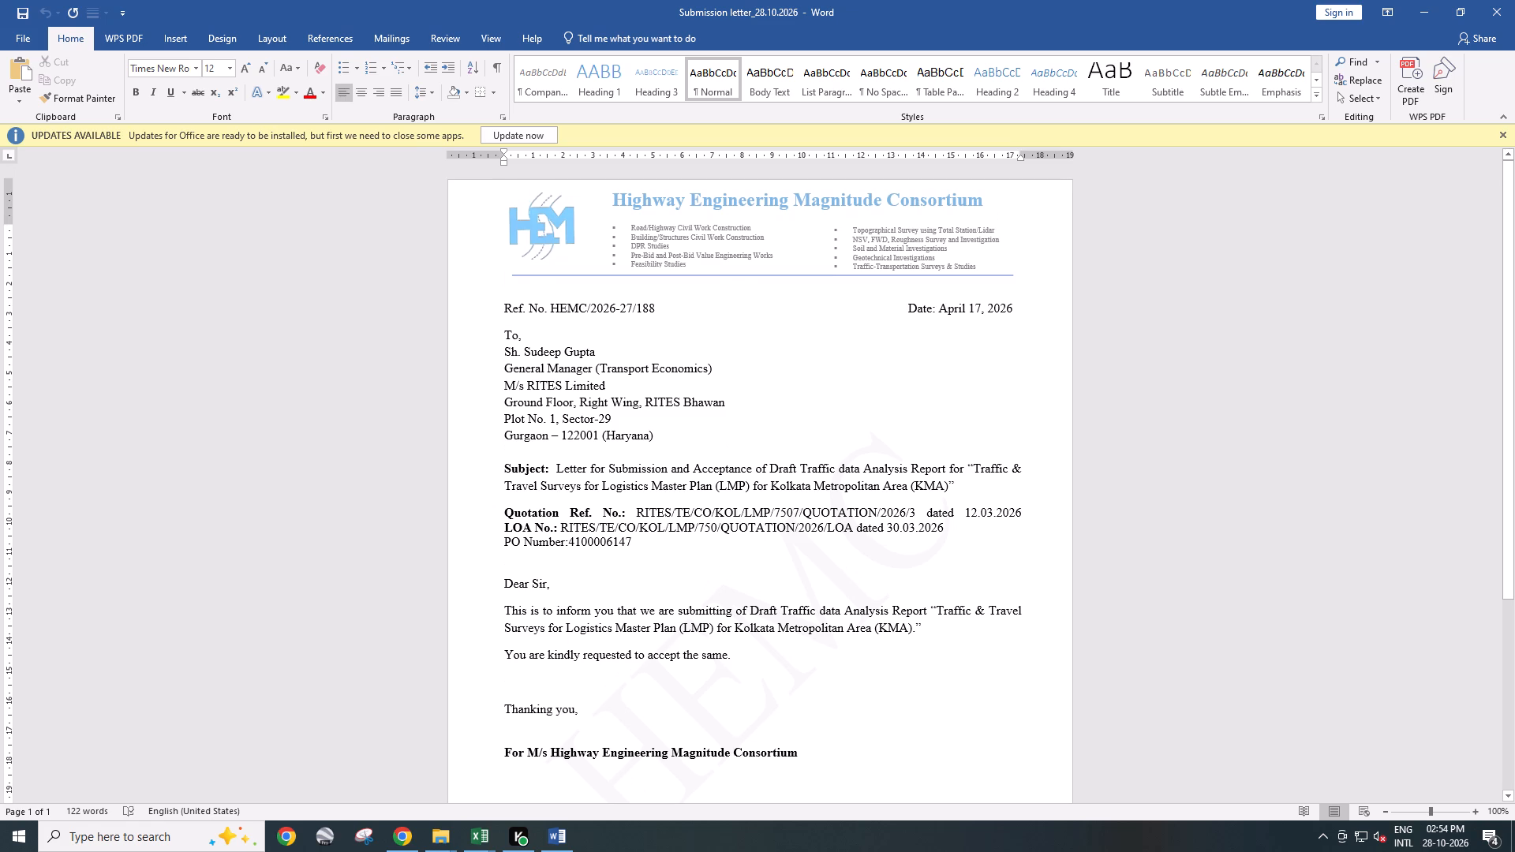
{"action": "left_click", "coordinate": [1502, 136]}
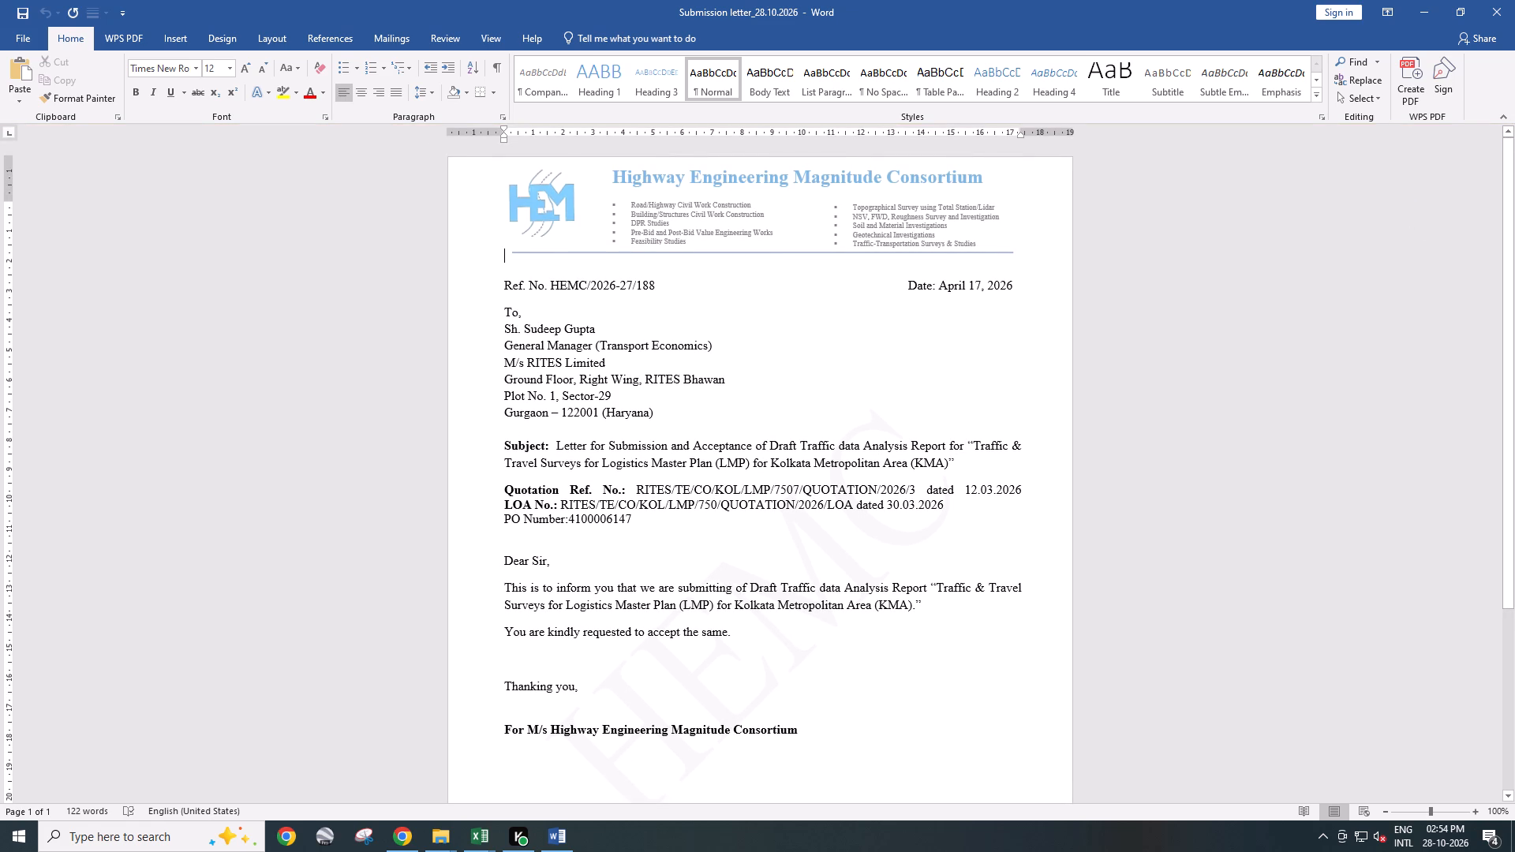
Replace the letter's date with 28-10-2026.
{"action": "left_click_drag", "start_coordinate": [942, 286], "coordinate": [966, 286]}
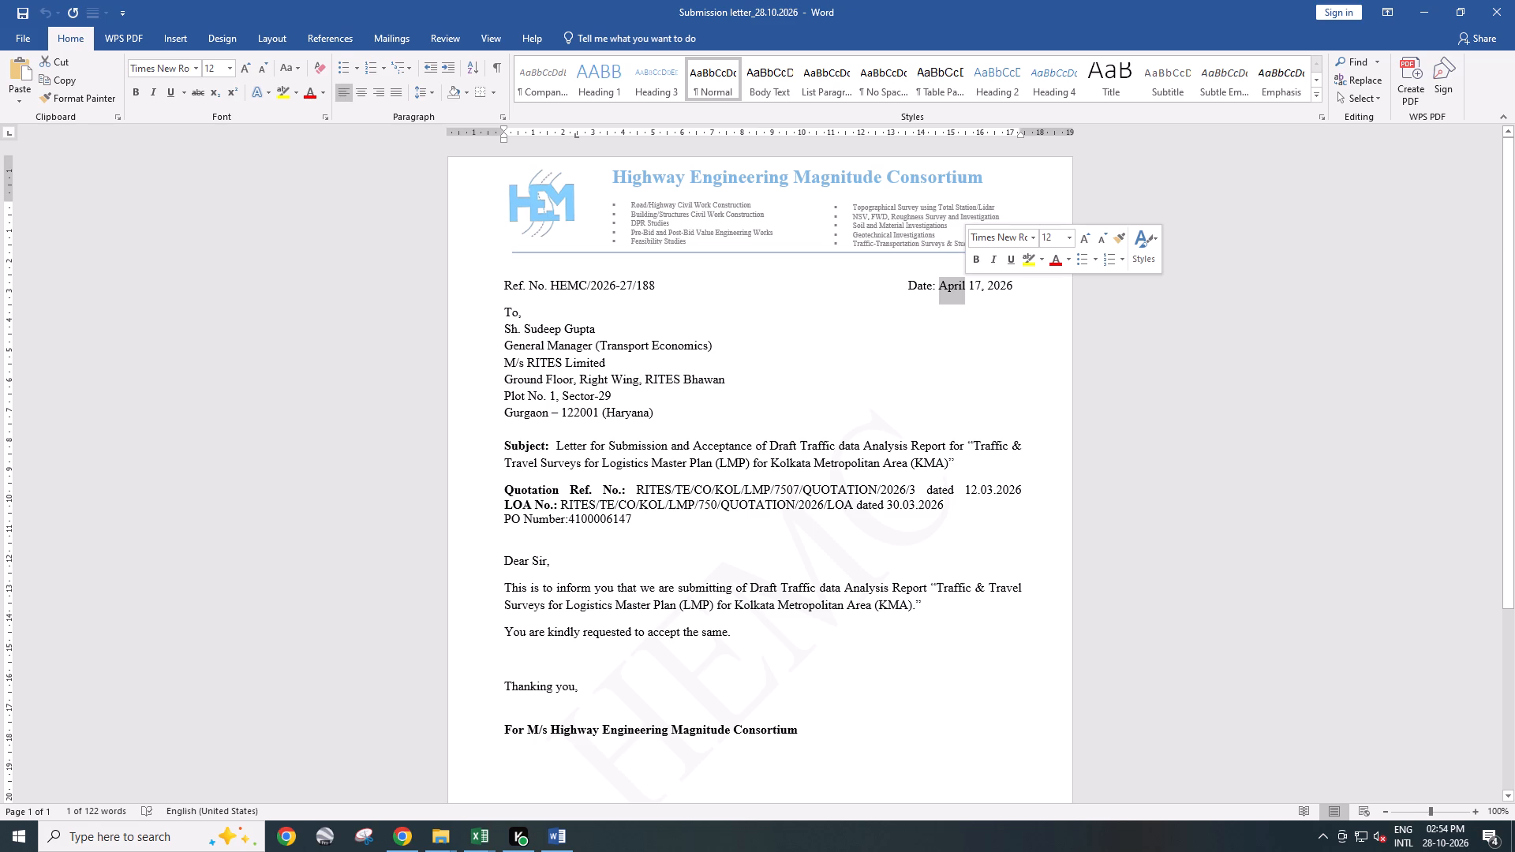
{"action": "key", "text": "1"}
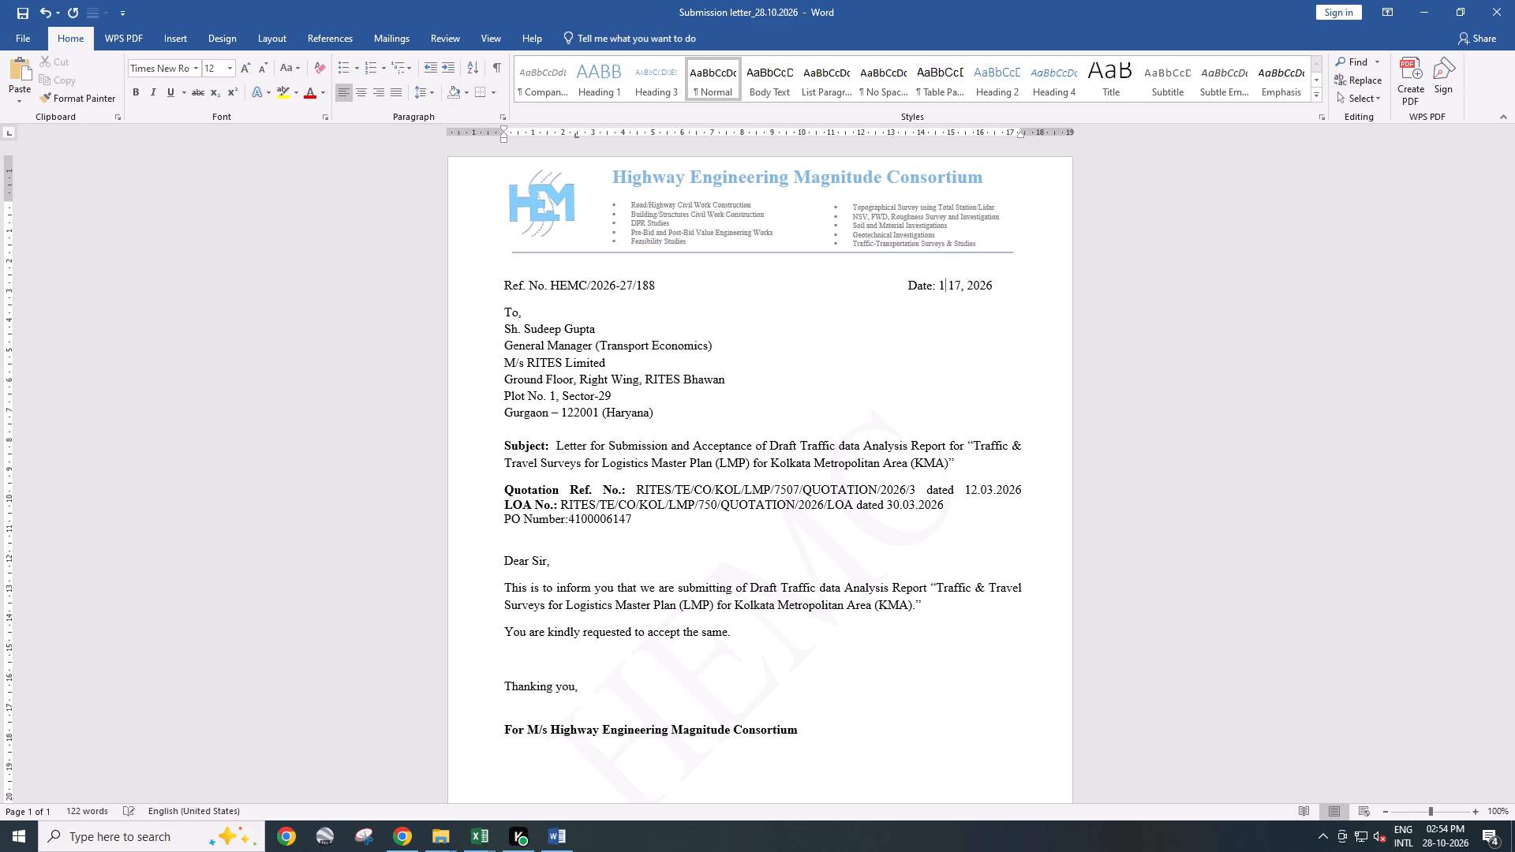
{"action": "key", "text": "BackSpace"}
{"action": "type", "text": "28"}
{"action": "key", "text": "minus"}
{"action": "type", "text": "10-2026"}
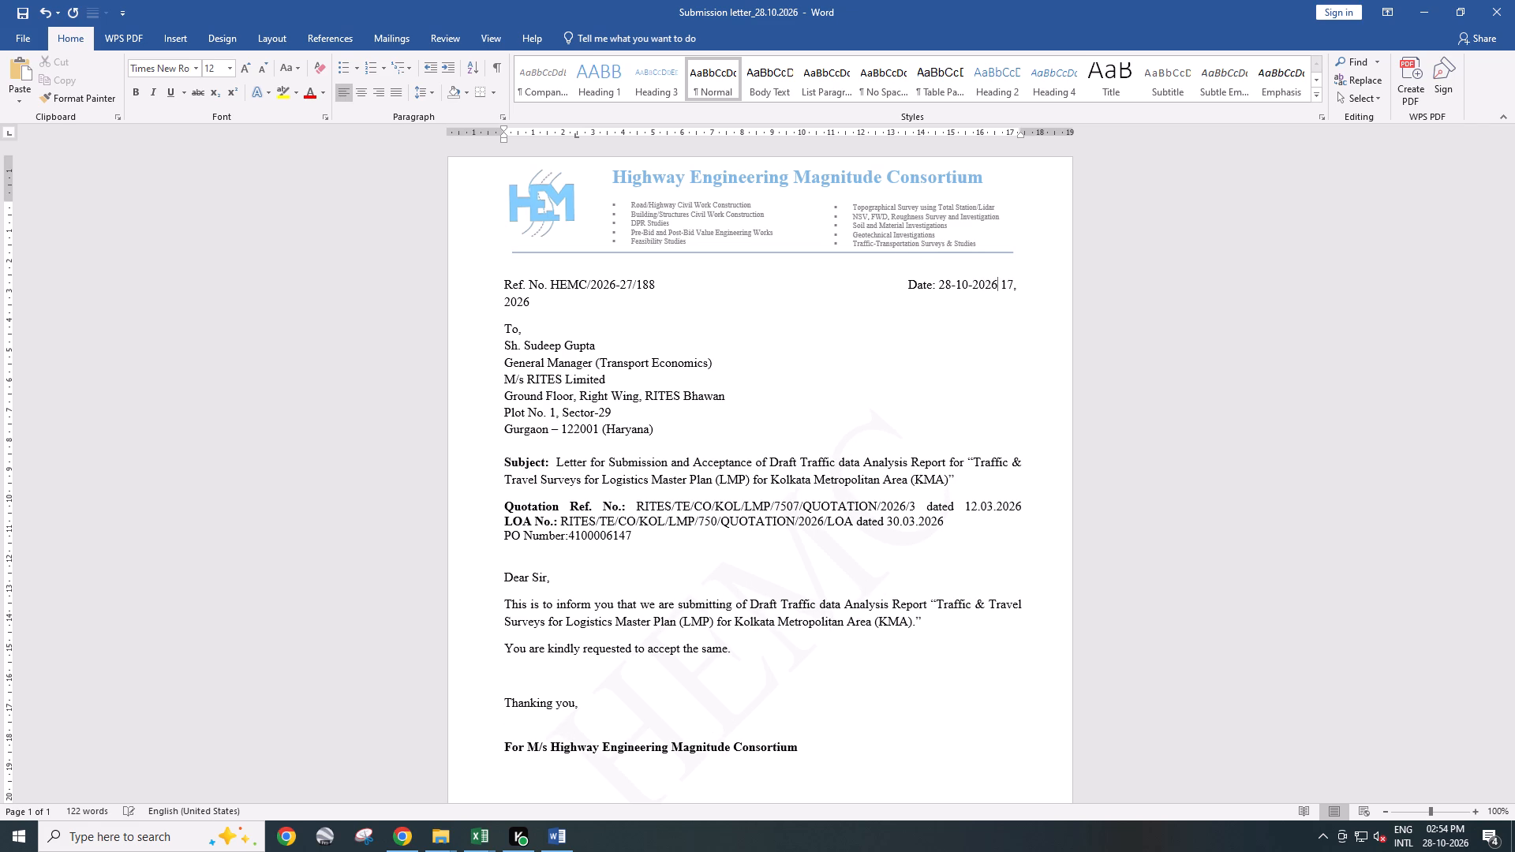
{"action": "key", "text": "Delete"}
{"action": "key", "text": "Delete"}
{"action": "key", "text": "Delete"}
{"action": "key", "text": "Delete"}
{"action": "key", "text": "Delete"}
{"action": "key", "text": "Delete"}
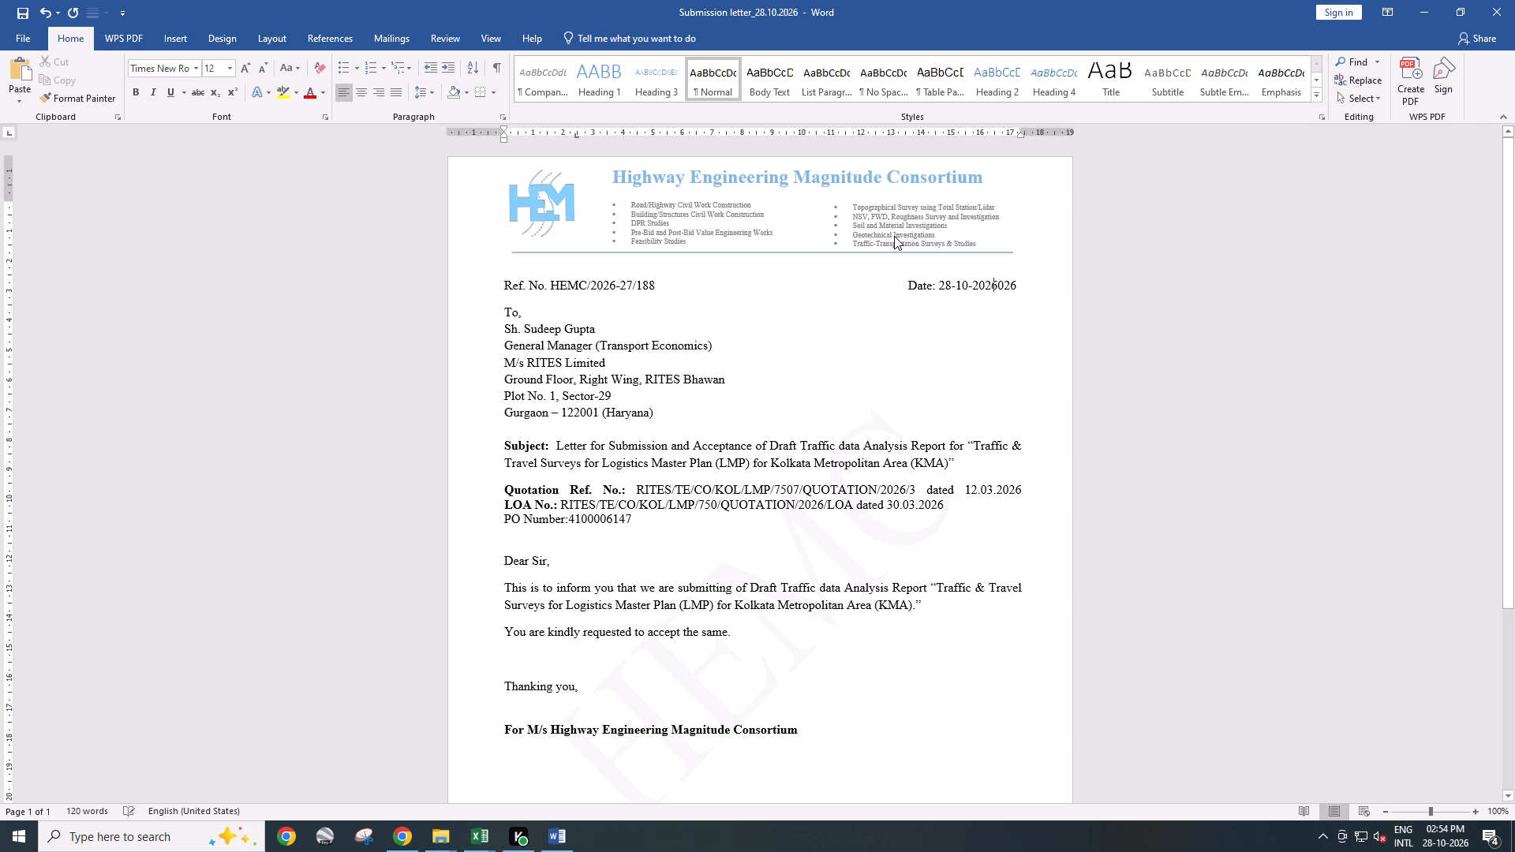
{"action": "key", "text": "Delete"}
{"action": "key", "text": "Delete"}
{"action": "key", "text": "Delete"}
{"action": "left_click", "coordinate": [758, 315]}
Review the full letter from the reference line to the footer, including the report wording in the subject.
{"action": "scroll", "coordinate": [807, 478], "scroll_direction": "down", "scroll_amount": 1}
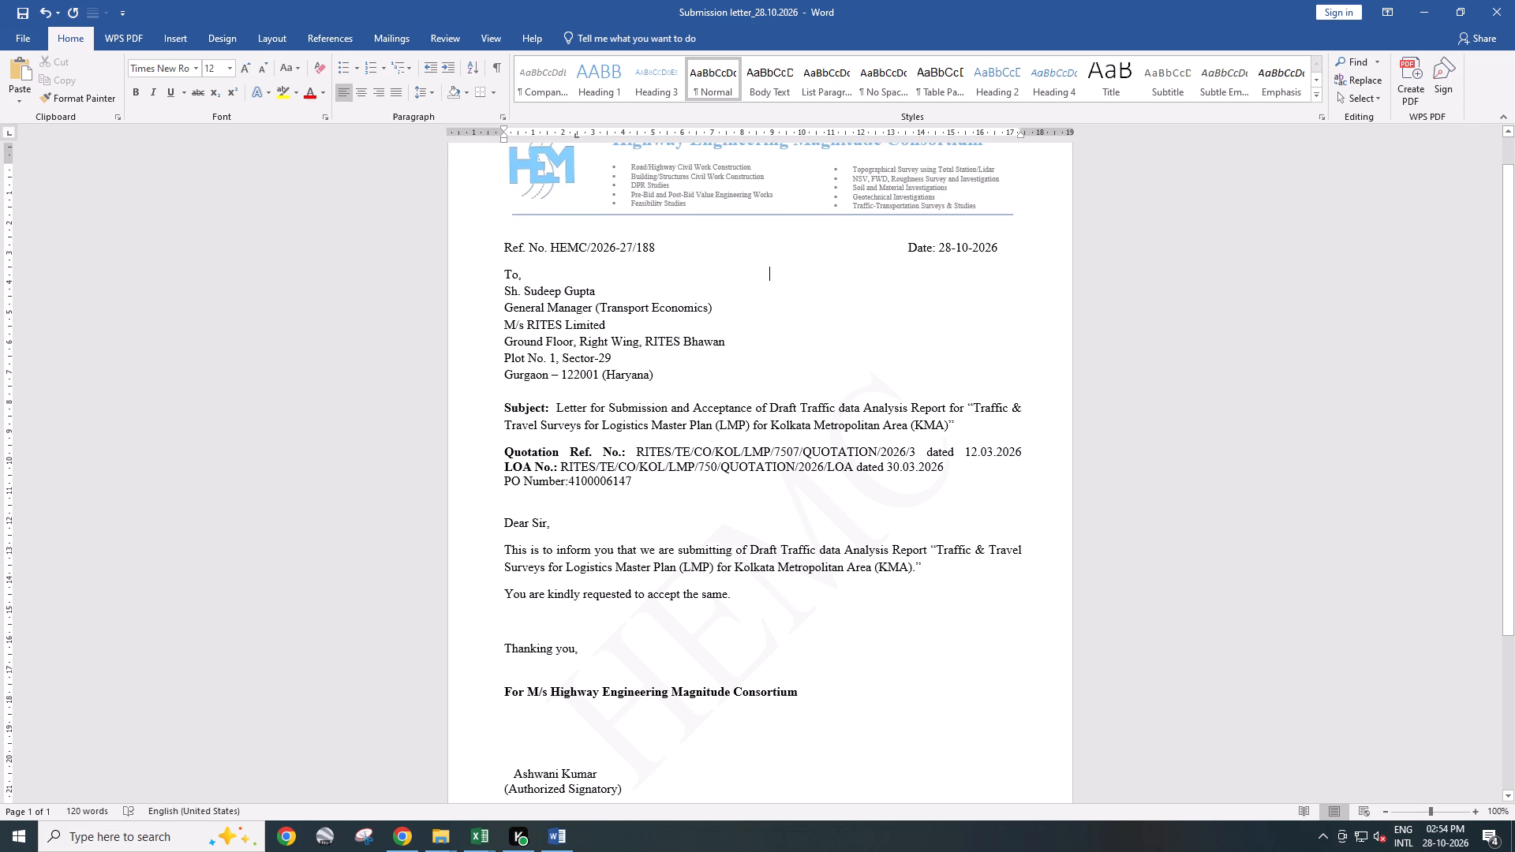
{"action": "scroll", "coordinate": [810, 474], "scroll_direction": "down", "scroll_amount": 4}
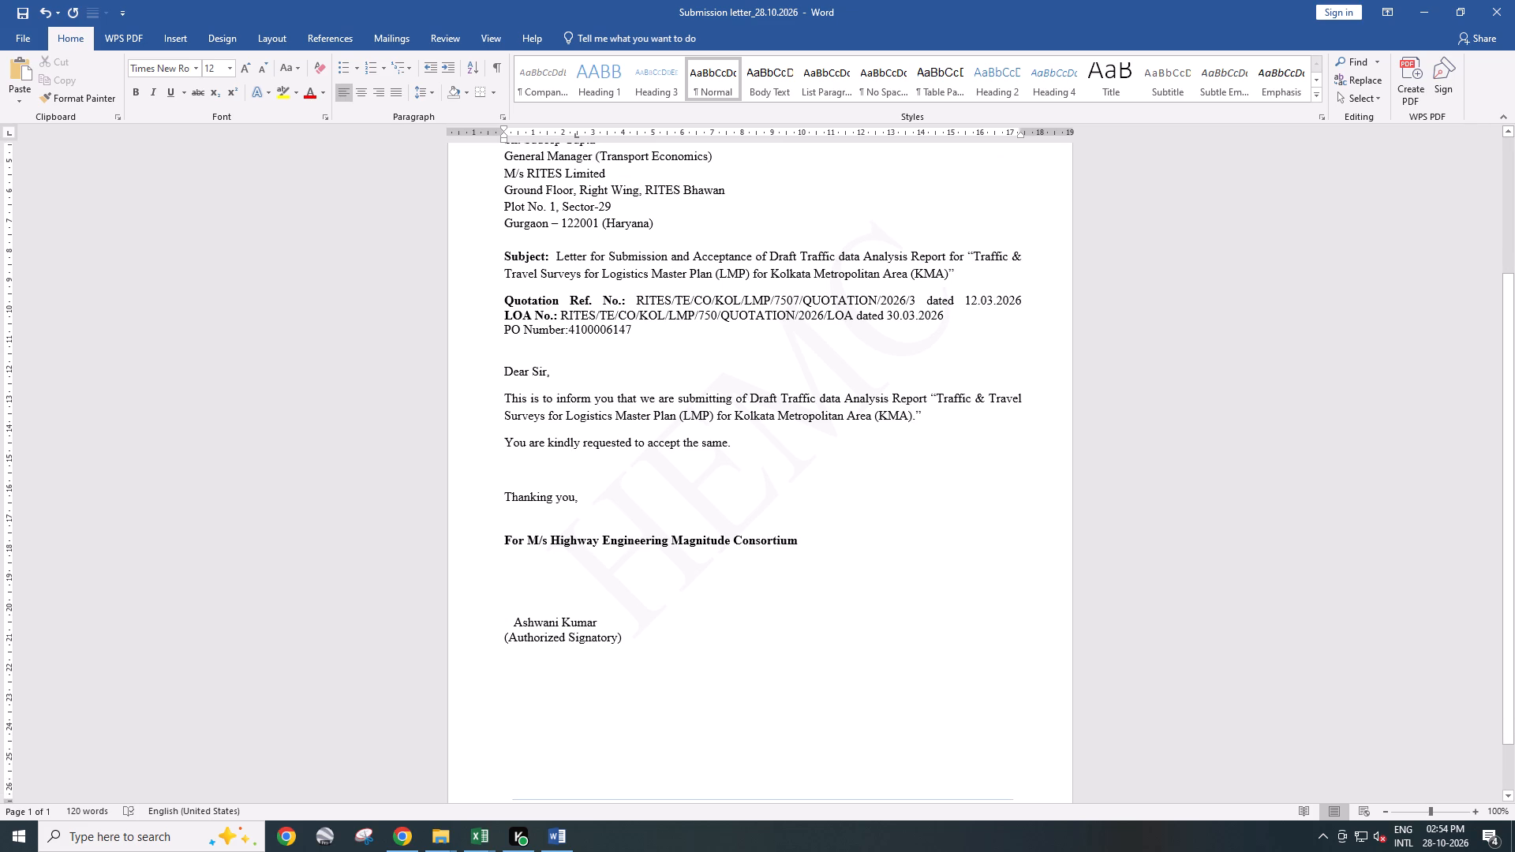
{"action": "scroll", "coordinate": [810, 474], "scroll_direction": "down", "scroll_amount": 2}
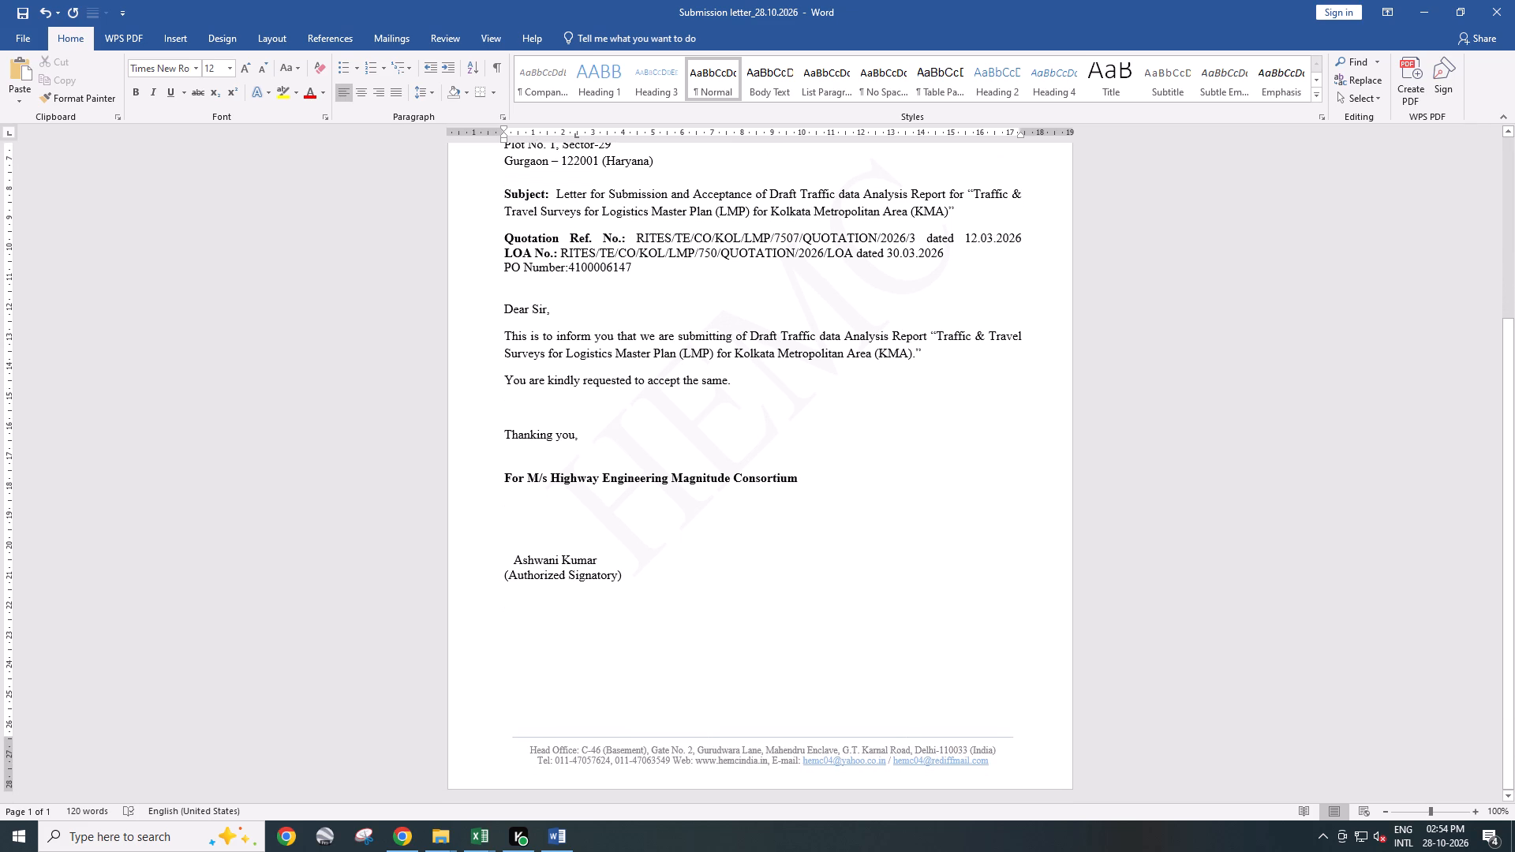
{"action": "scroll", "coordinate": [810, 474], "scroll_direction": "up", "scroll_amount": 8}
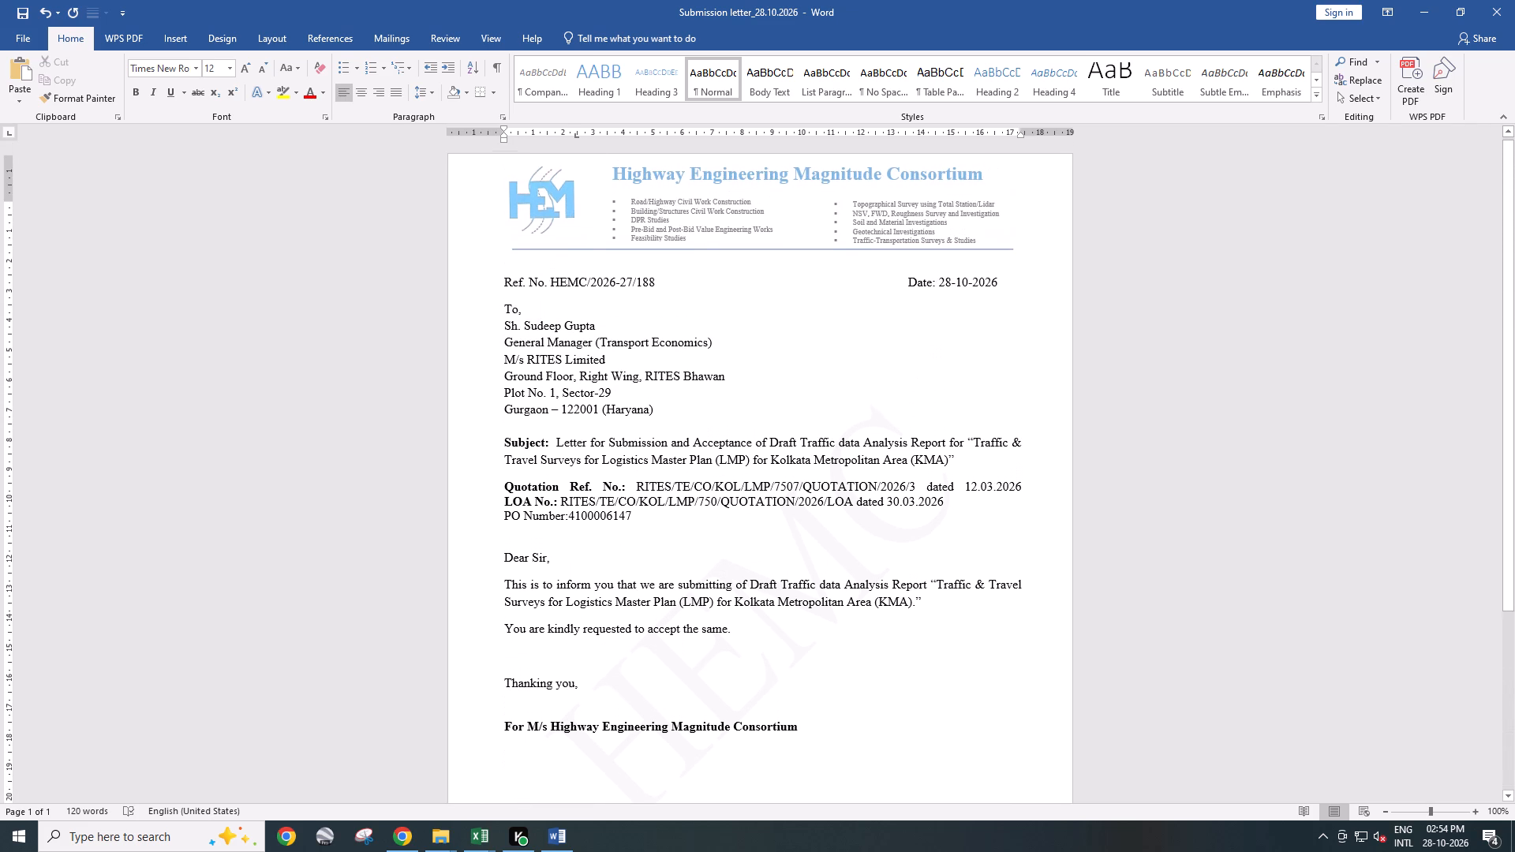
{"action": "scroll", "coordinate": [810, 474], "scroll_direction": "up", "scroll_amount": 2}
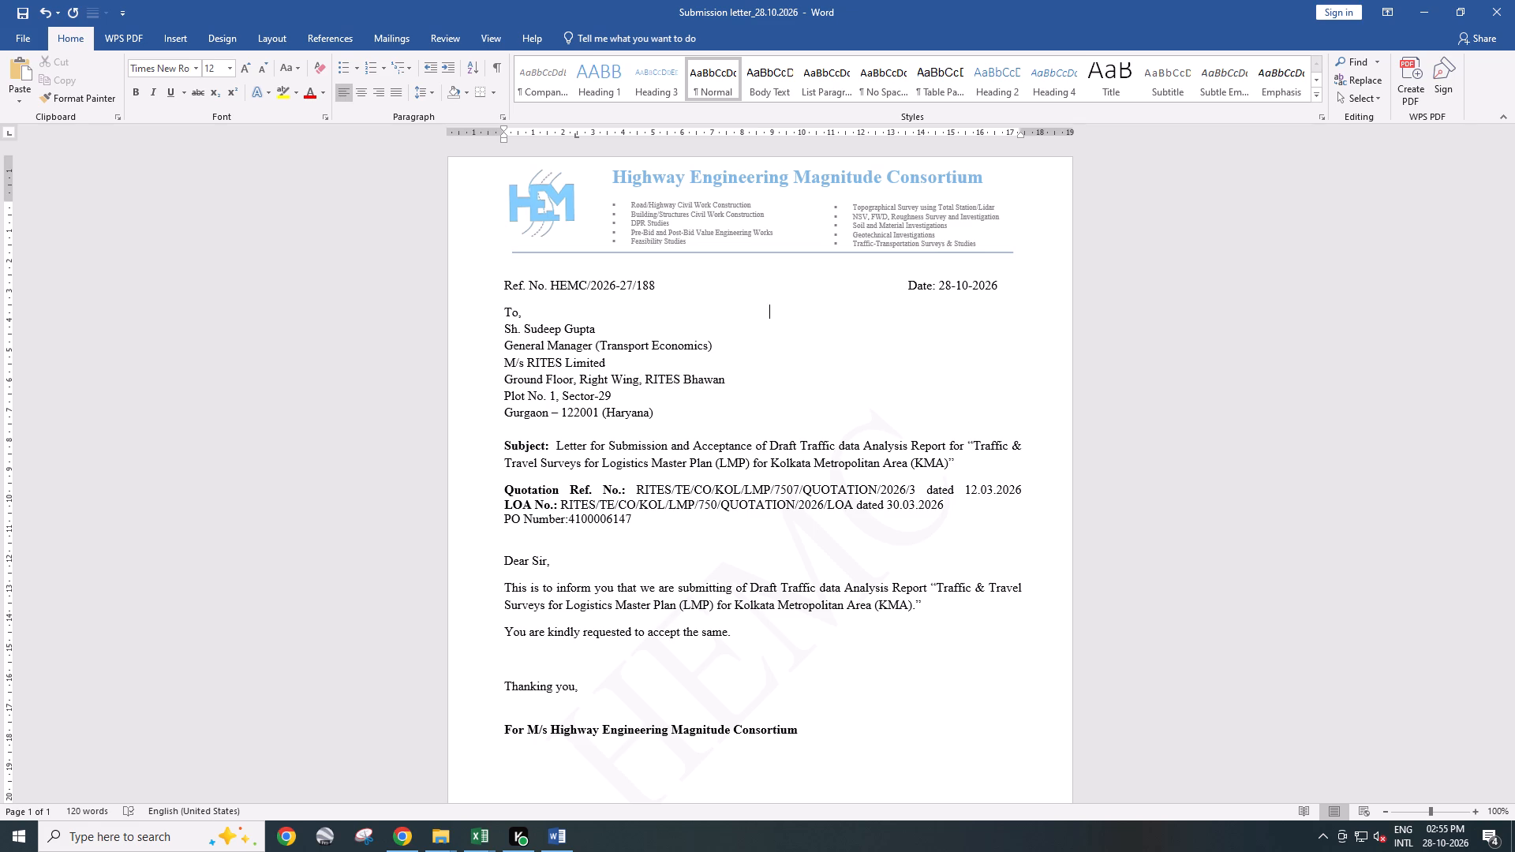
{"action": "scroll", "coordinate": [830, 585], "scroll_direction": "down", "scroll_amount": 12}
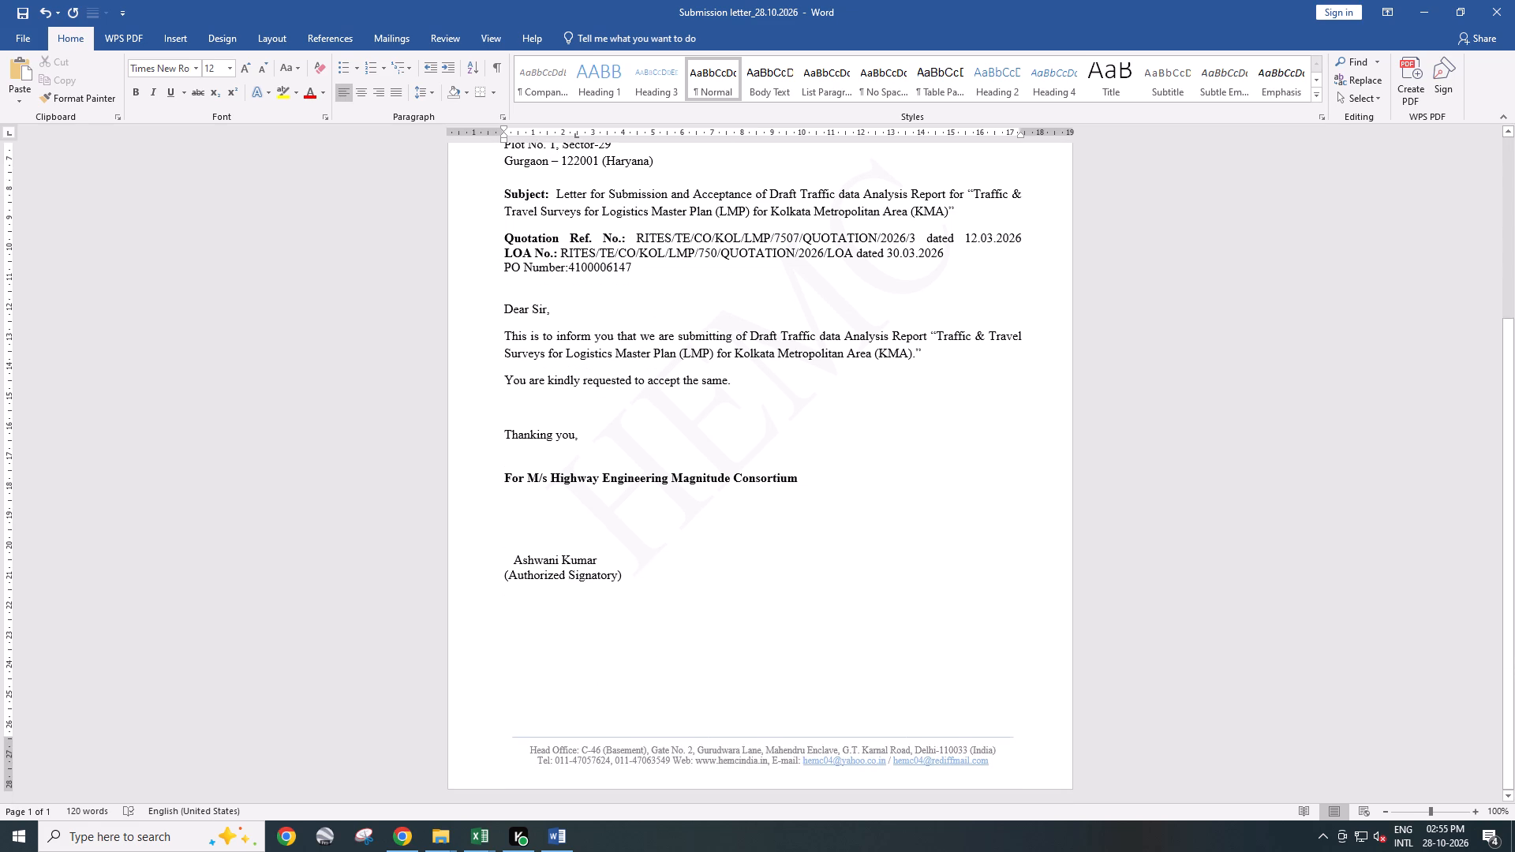
{"action": "scroll", "coordinate": [836, 559], "scroll_direction": "down", "scroll_amount": 3}
{"action": "scroll", "coordinate": [836, 559], "scroll_direction": "up", "scroll_amount": 7}
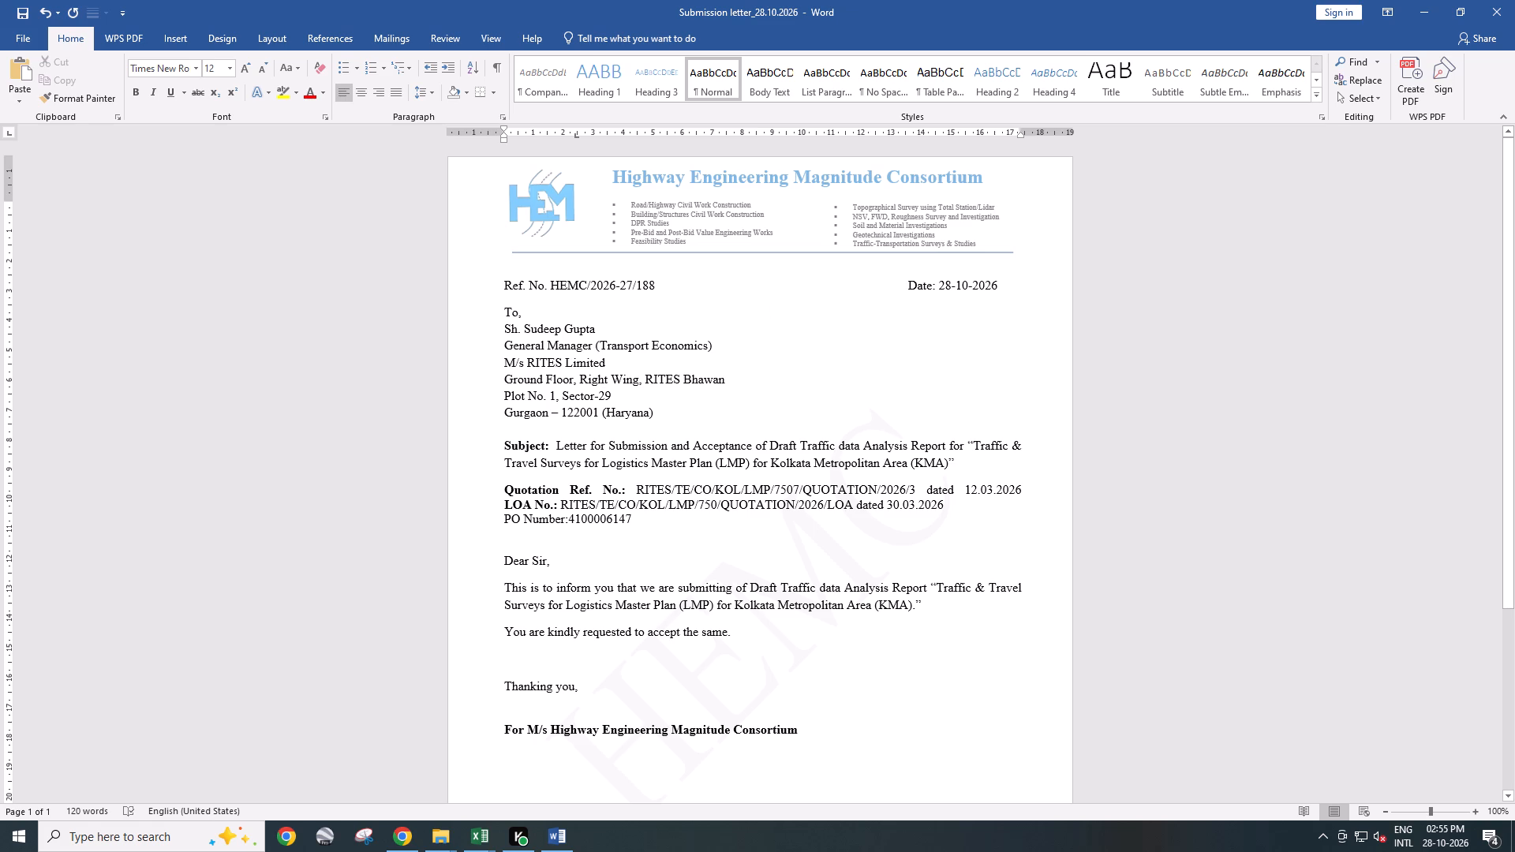
{"action": "left_click_drag", "start_coordinate": [910, 443], "coordinate": [946, 444]}
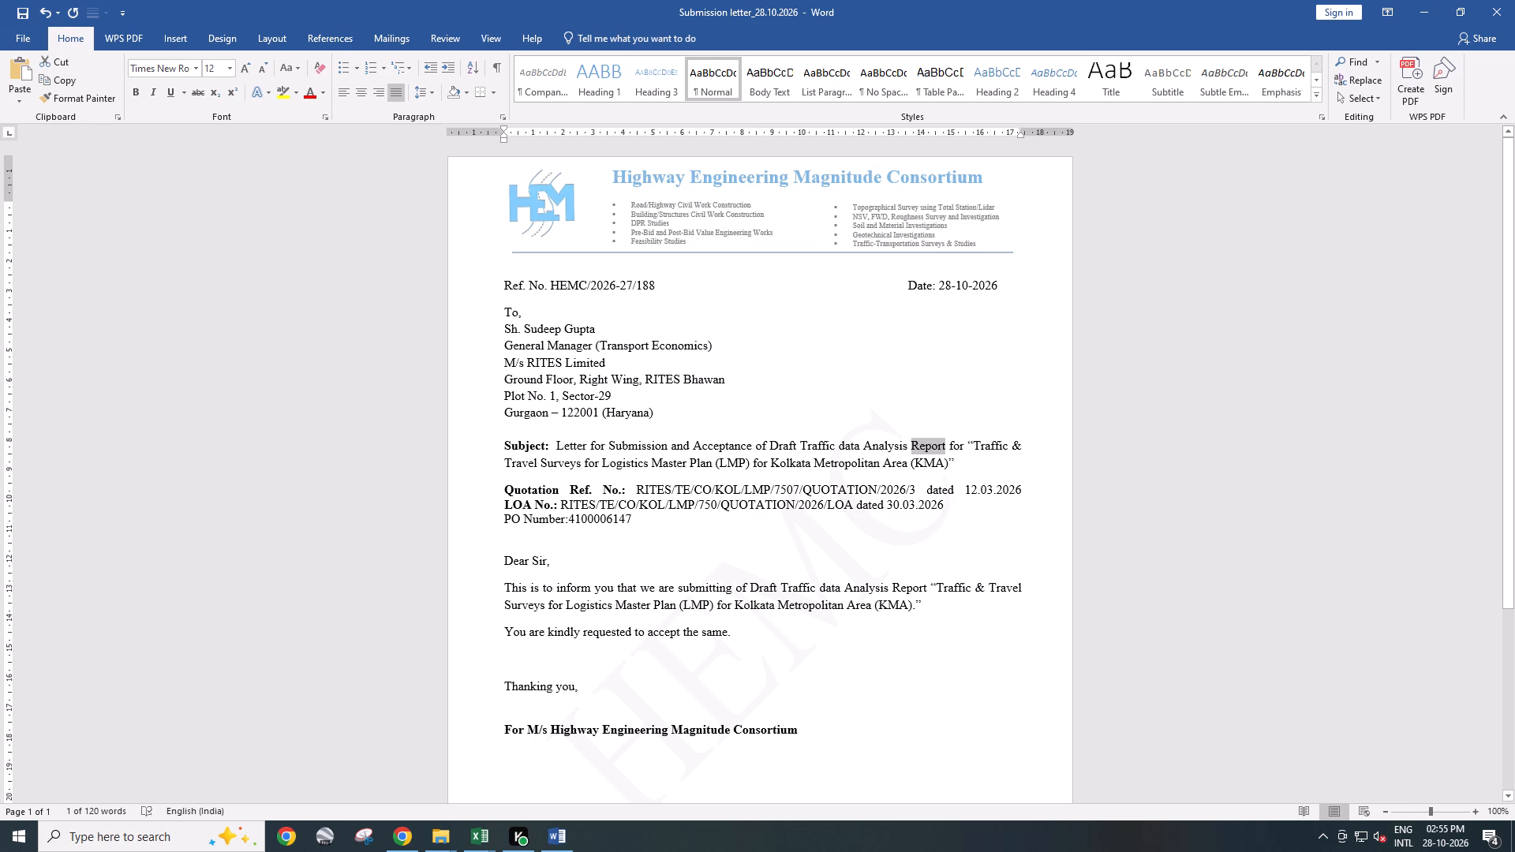
{"action": "left_click", "coordinate": [961, 471]}
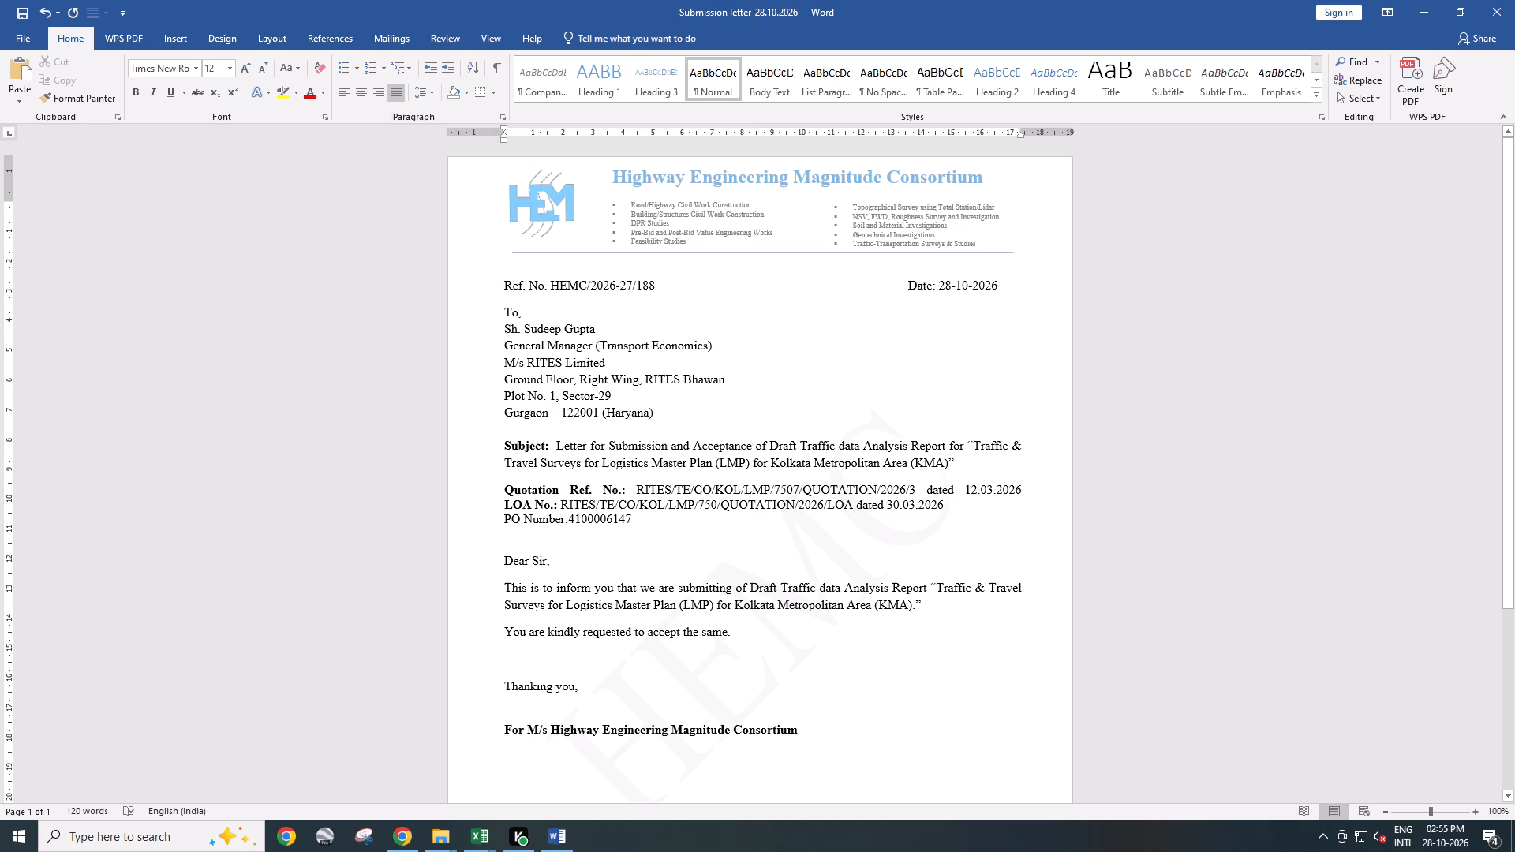
Add "via Hard Disk" after "(KMA)" in the body sentence about submitting the draft report.
{"action": "left_click", "coordinate": [913, 605]}
{"action": "key", "text": "space"}
{"action": "type", "text": "via"}
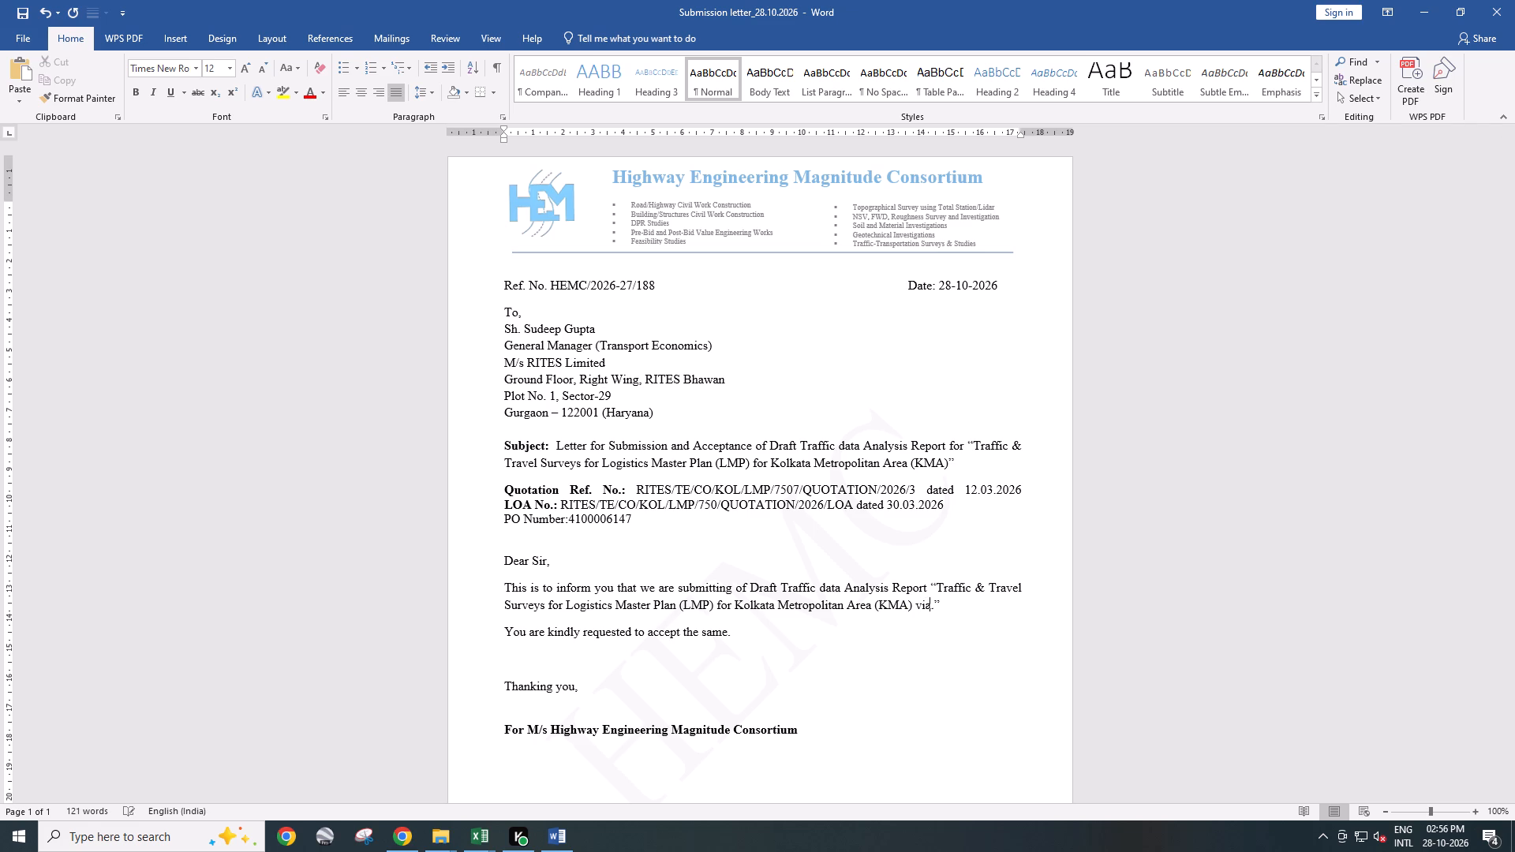
{"action": "key", "text": "space"}
{"action": "type", "text": "Hard DS"}
{"action": "key", "text": "BackSpace"}
{"action": "type", "text": "isk"}
{"action": "left_click_drag", "start_coordinate": [986, 604], "coordinate": [985, 604]}
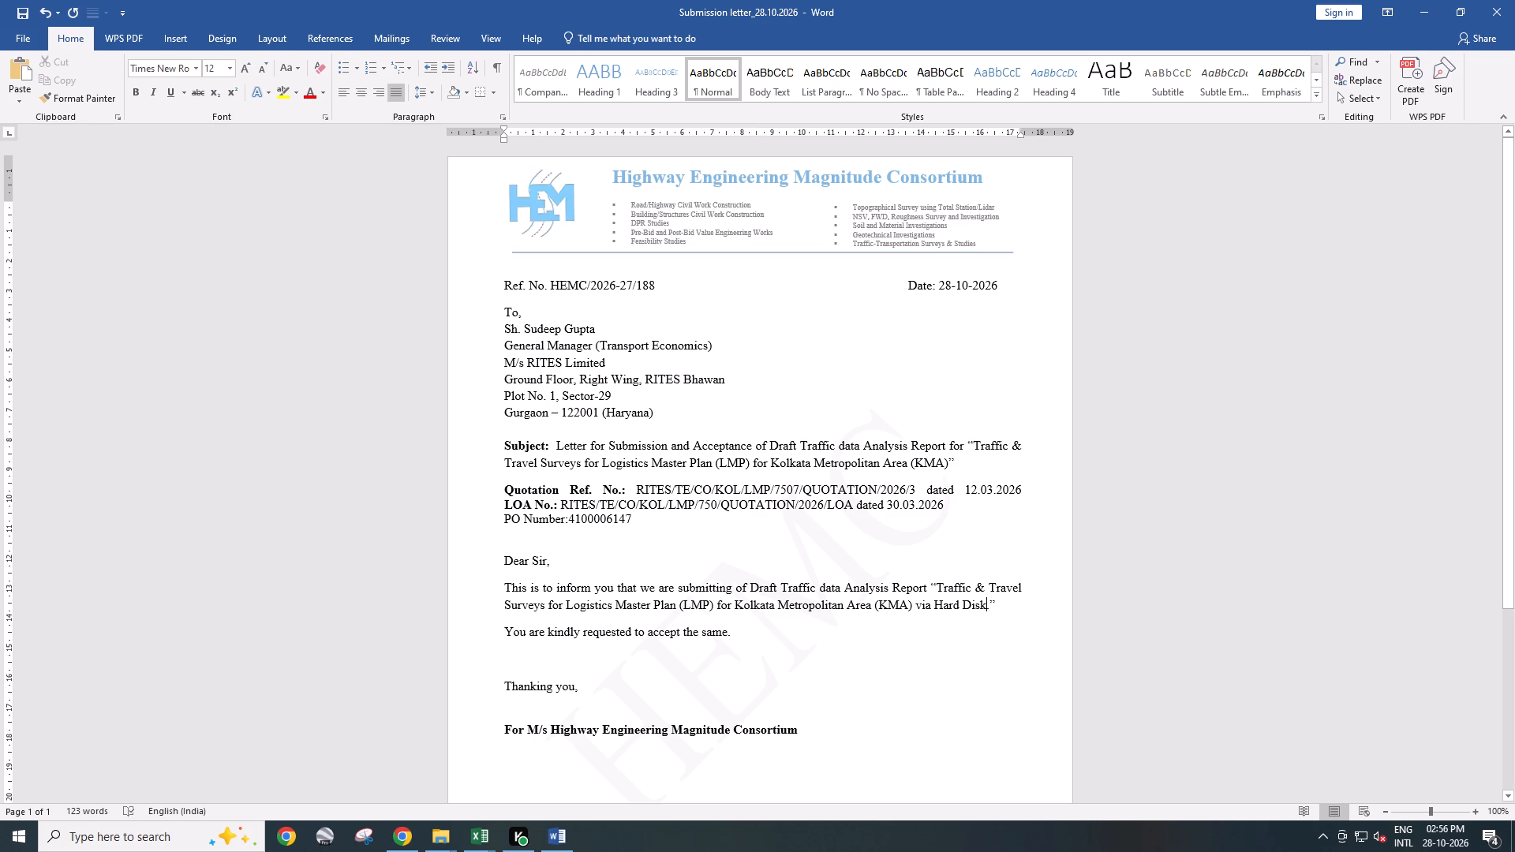
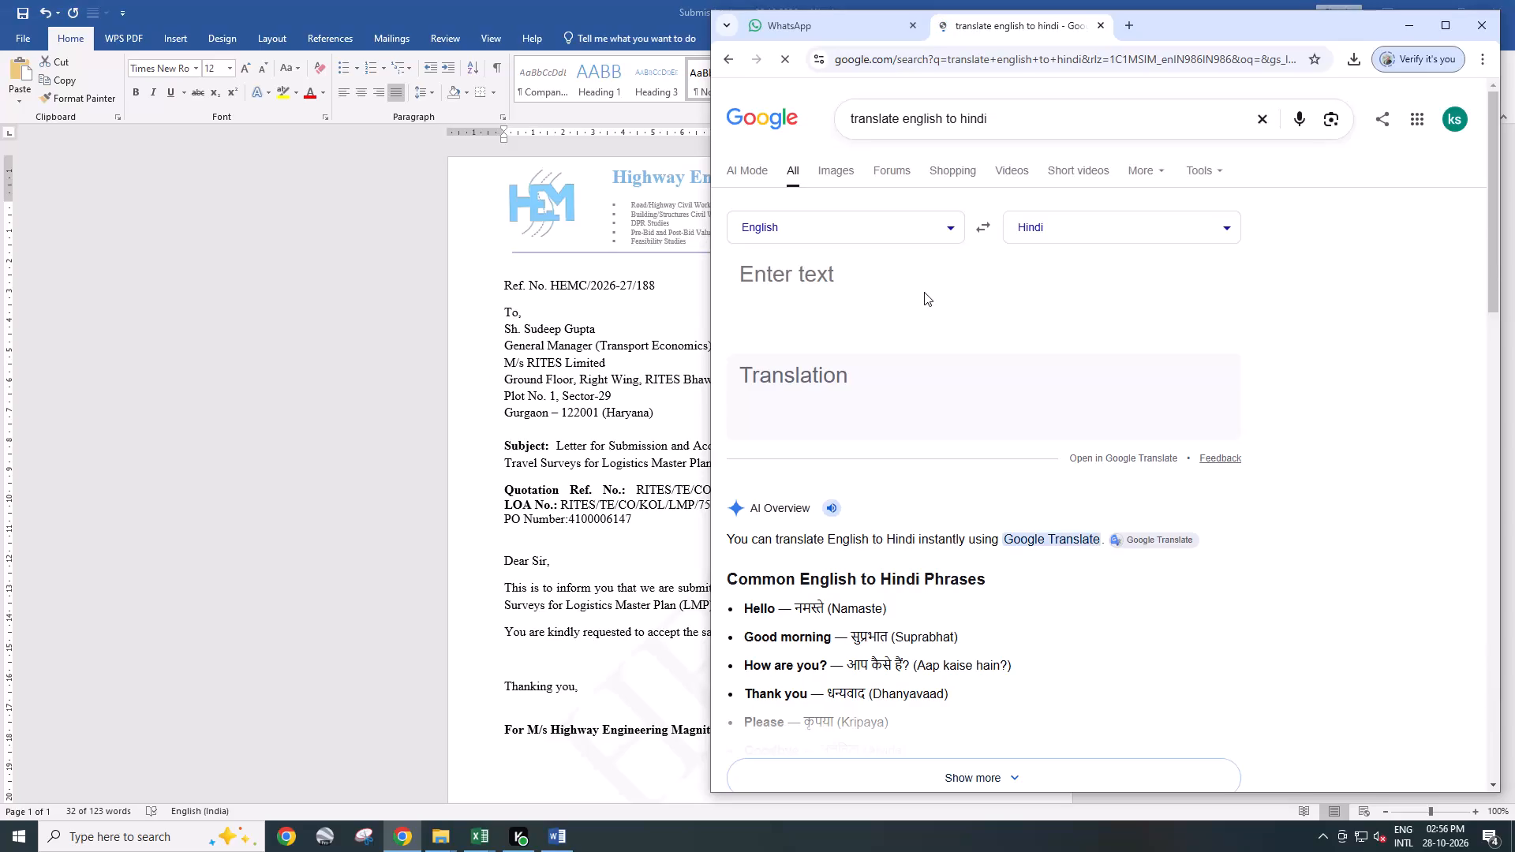
Translate the copied body sentence ending in "via Hard Disk" from English to Hindi, and swap the translation direction.
{"action": "left_click", "coordinate": [849, 269]}
{"action": "key", "text": "ctrl+v"}
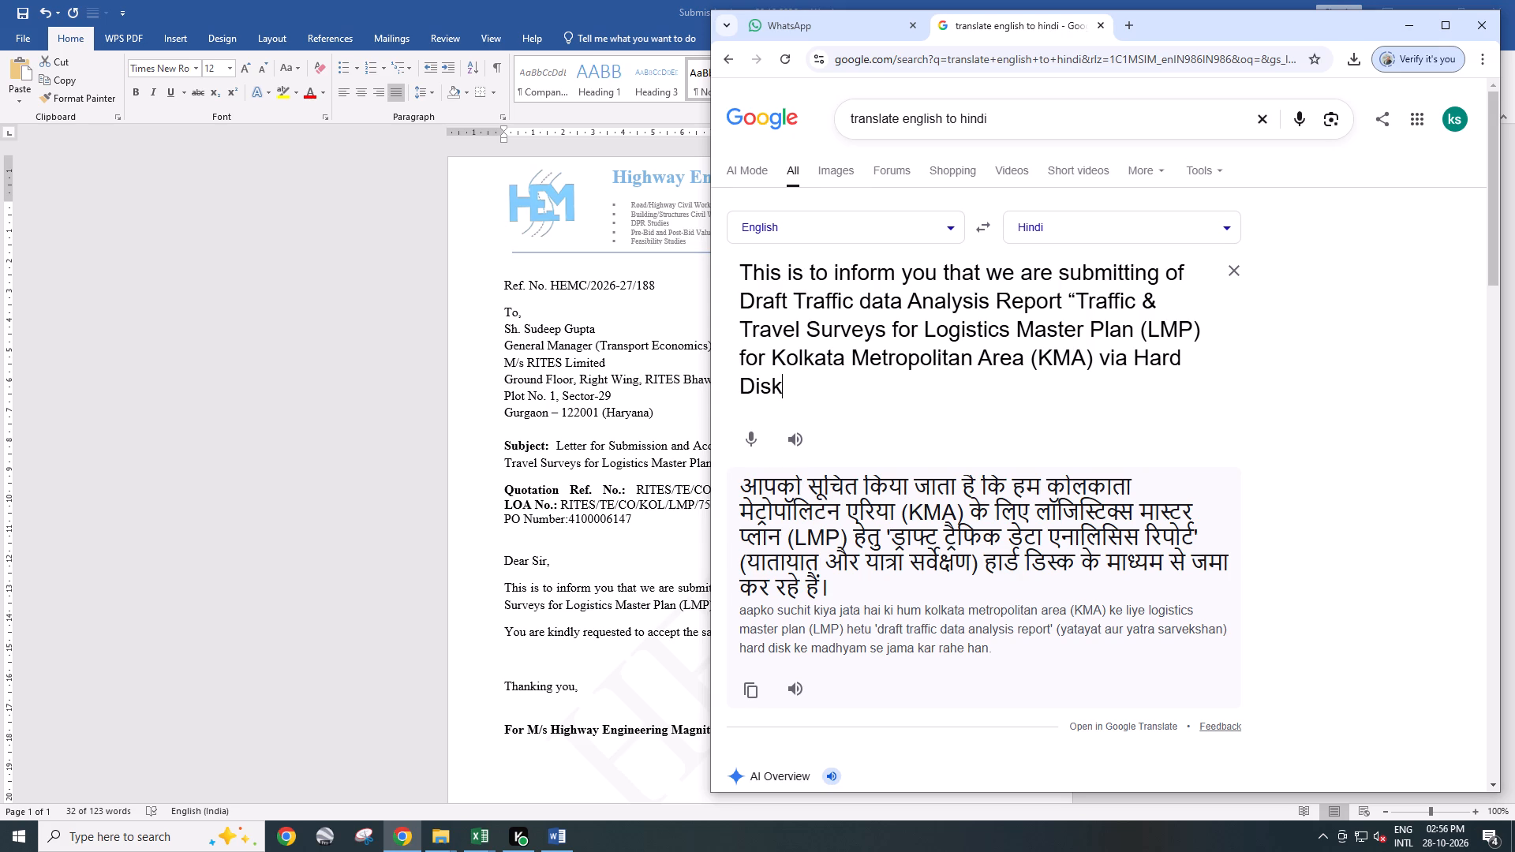
{"action": "left_click", "coordinate": [989, 226]}
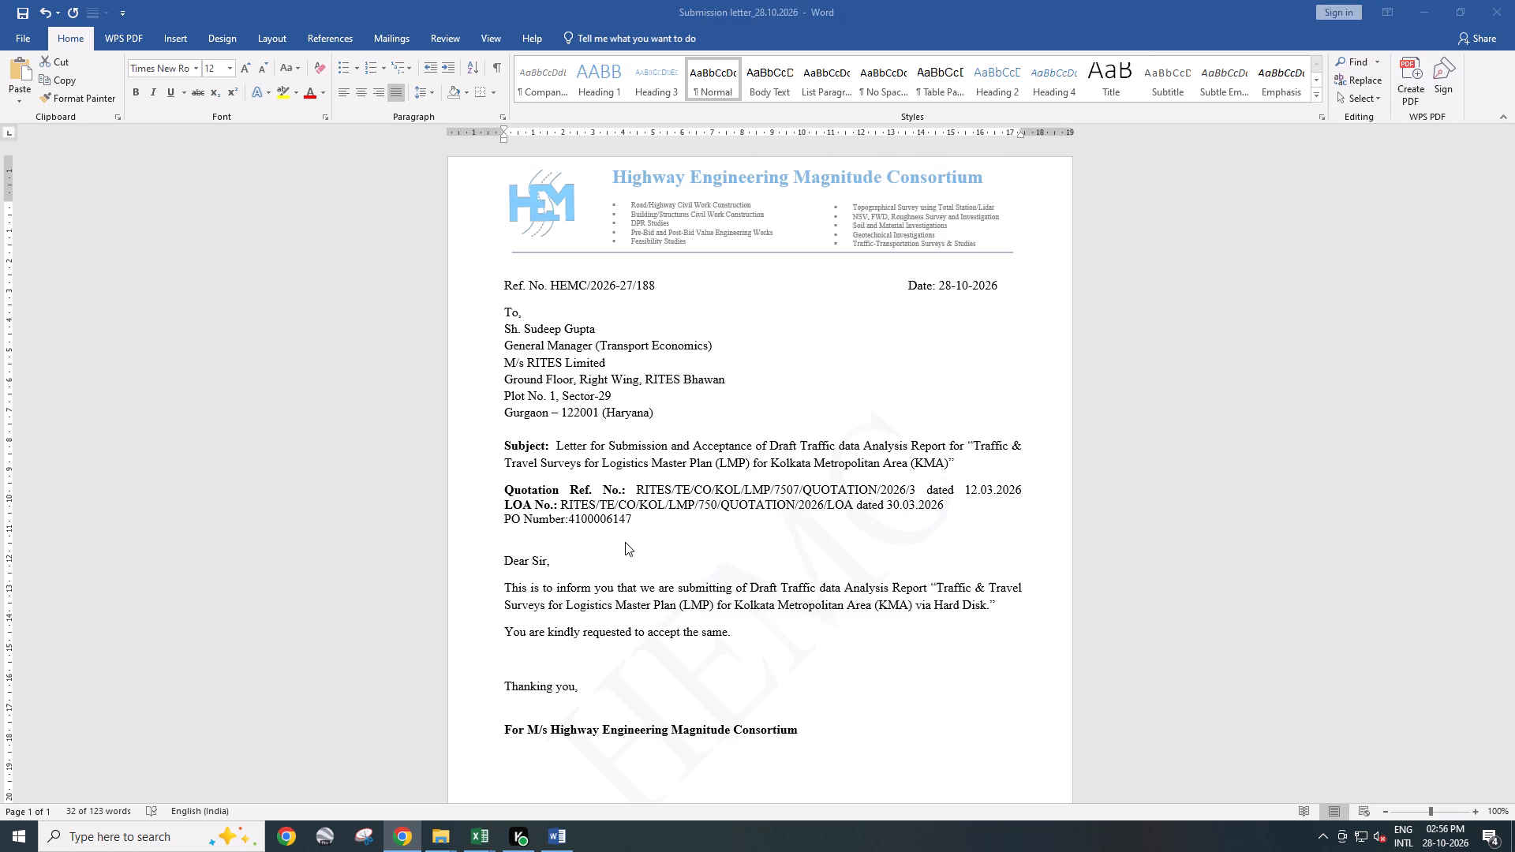
Switch to the Word letter and insert "a" before "Hard Disk" in the body sentence about submitting the report.
{"action": "left_click", "coordinate": [625, 542]}
{"action": "left_click", "coordinate": [933, 606]}
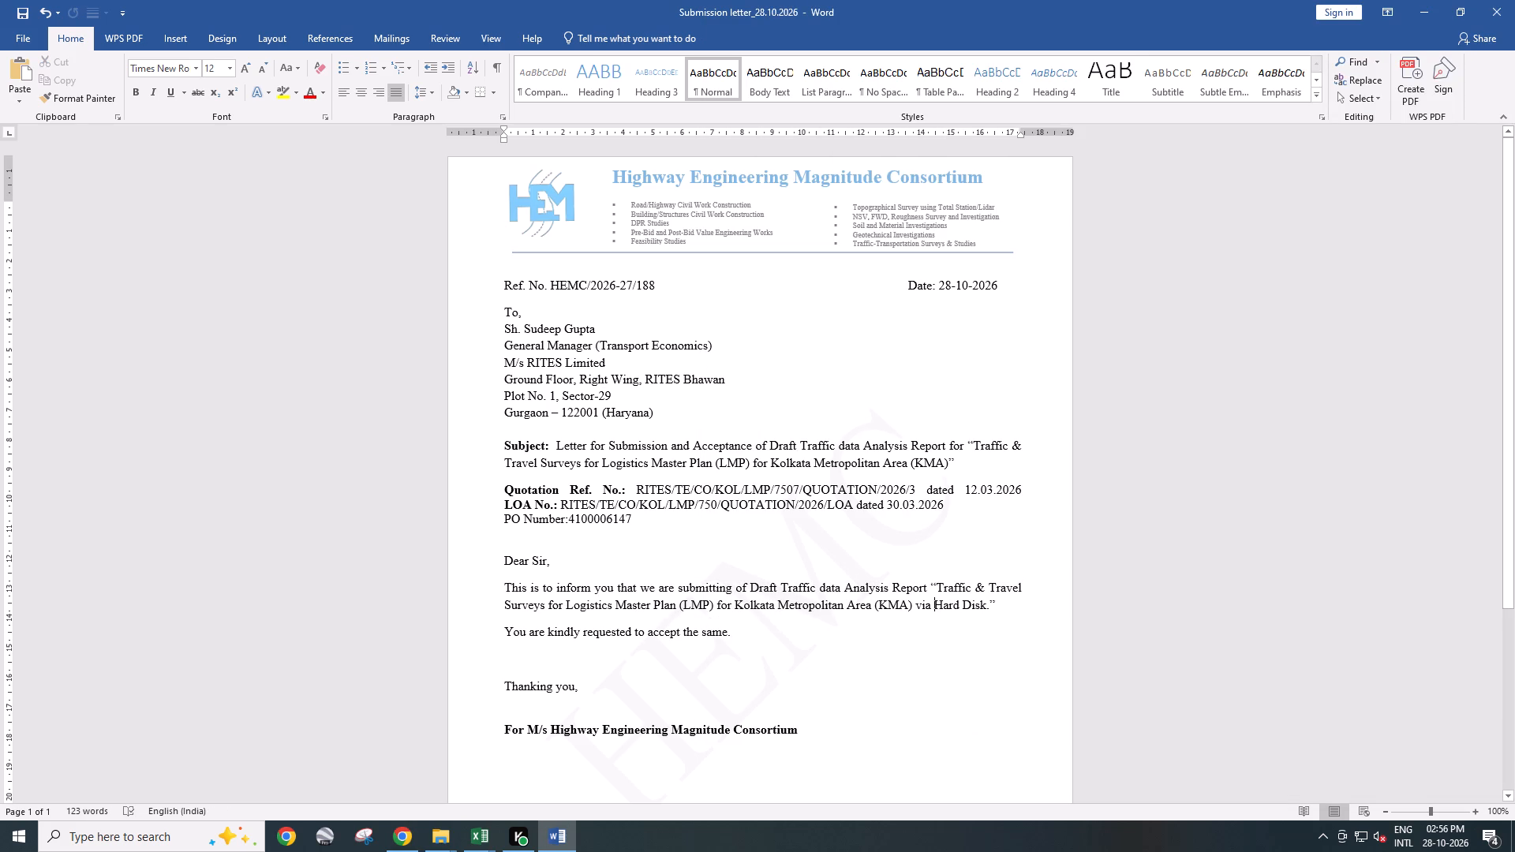
{"action": "key", "text": "shift+a"}
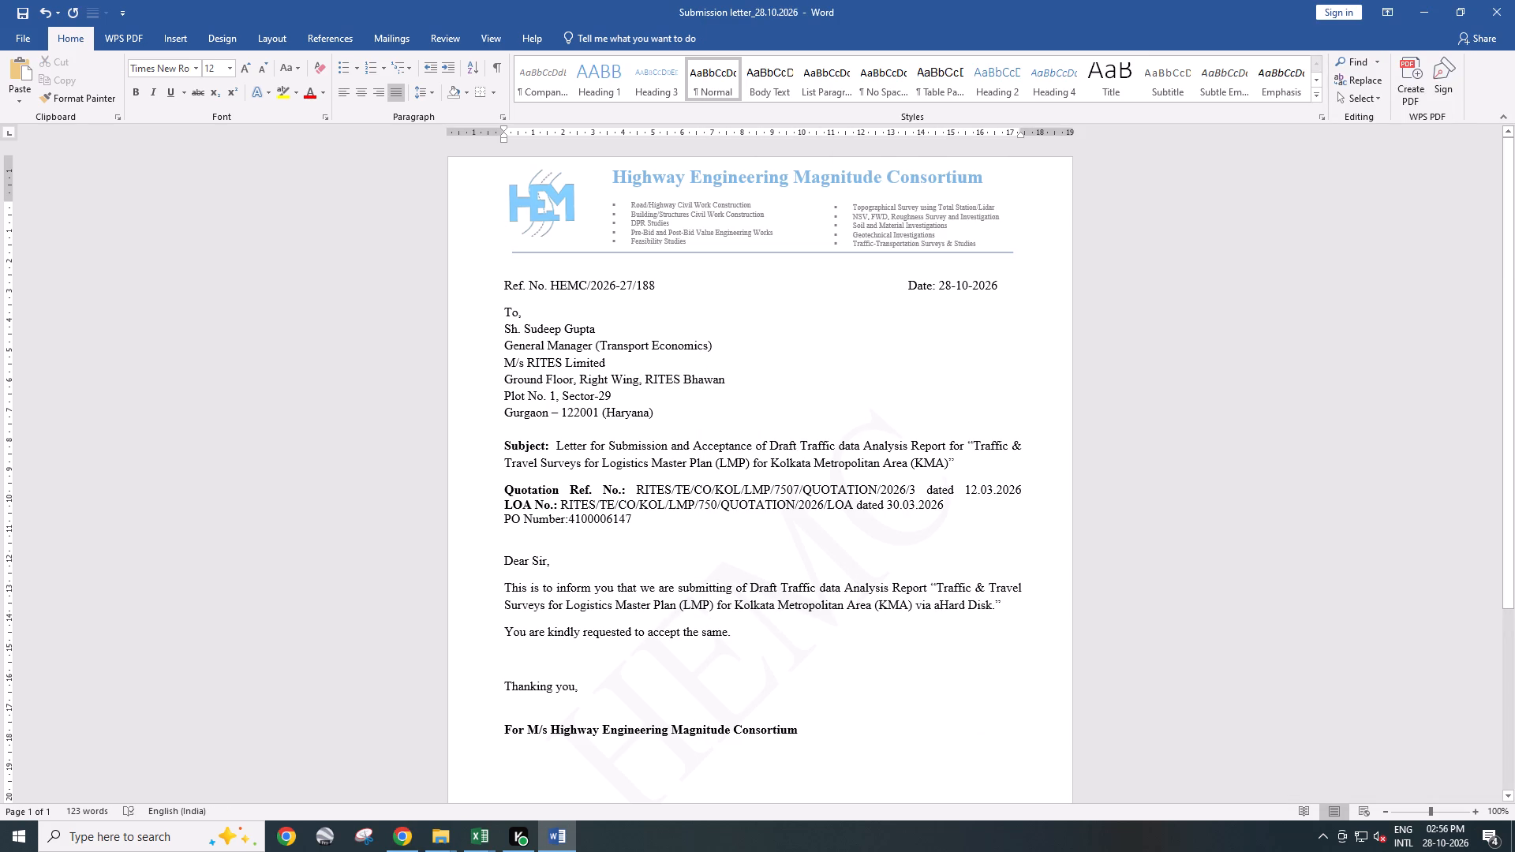
{"action": "key", "text": "space"}
{"action": "left_click", "coordinate": [938, 644]}
Copy the revised body sentence into the browser's English-to-Hindi translator to check its meaning, then return to the letter.
{"action": "left_click_drag", "start_coordinate": [995, 606], "coordinate": [560, 572]}
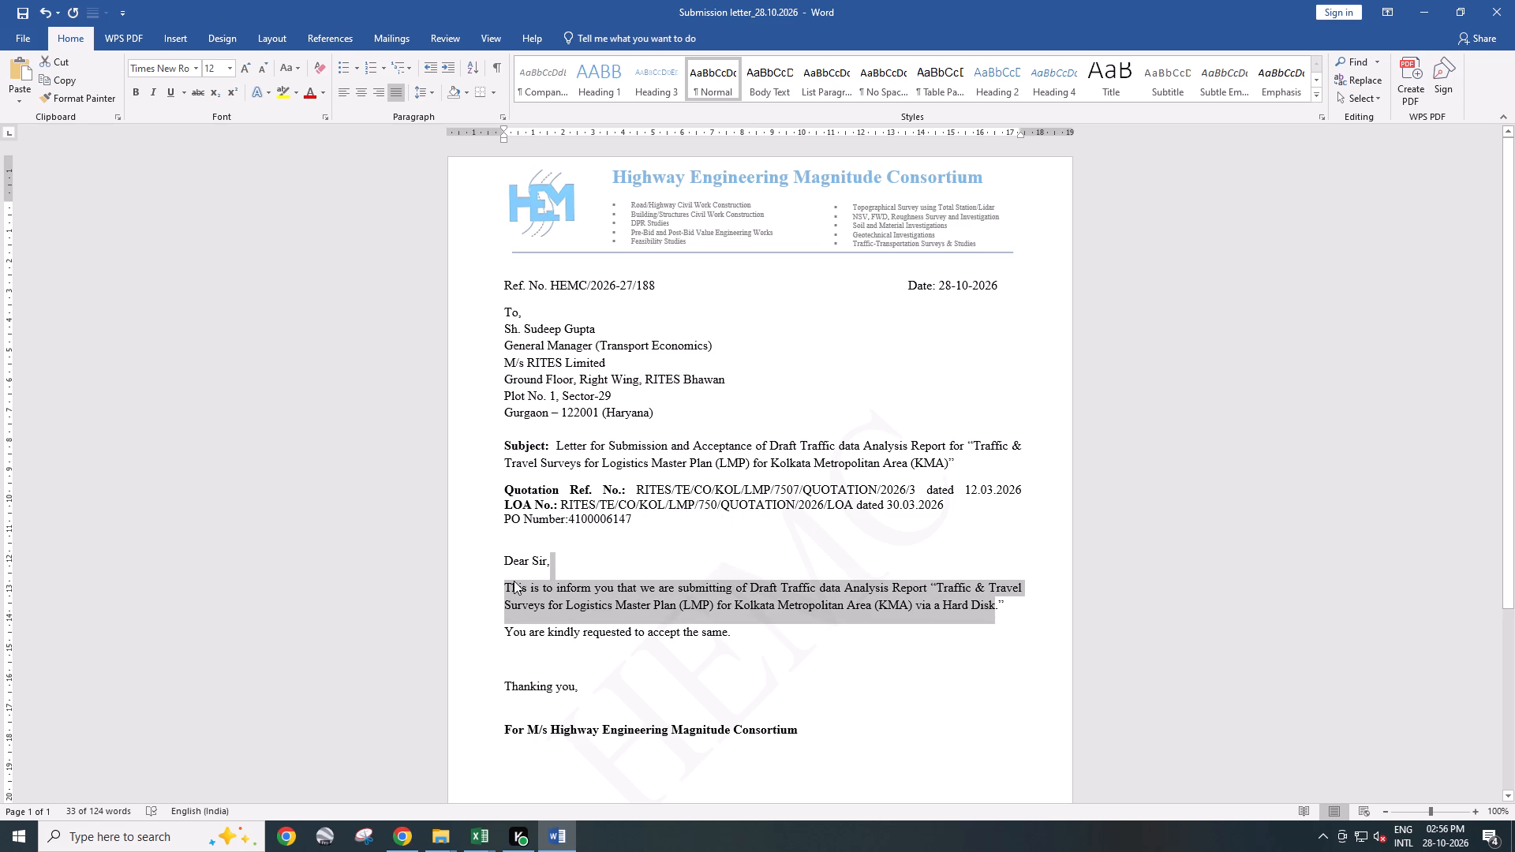
{"action": "key", "text": "ctrl+c"}
{"action": "key", "text": "alt+Tab"}
{"action": "left_click", "coordinate": [979, 226]}
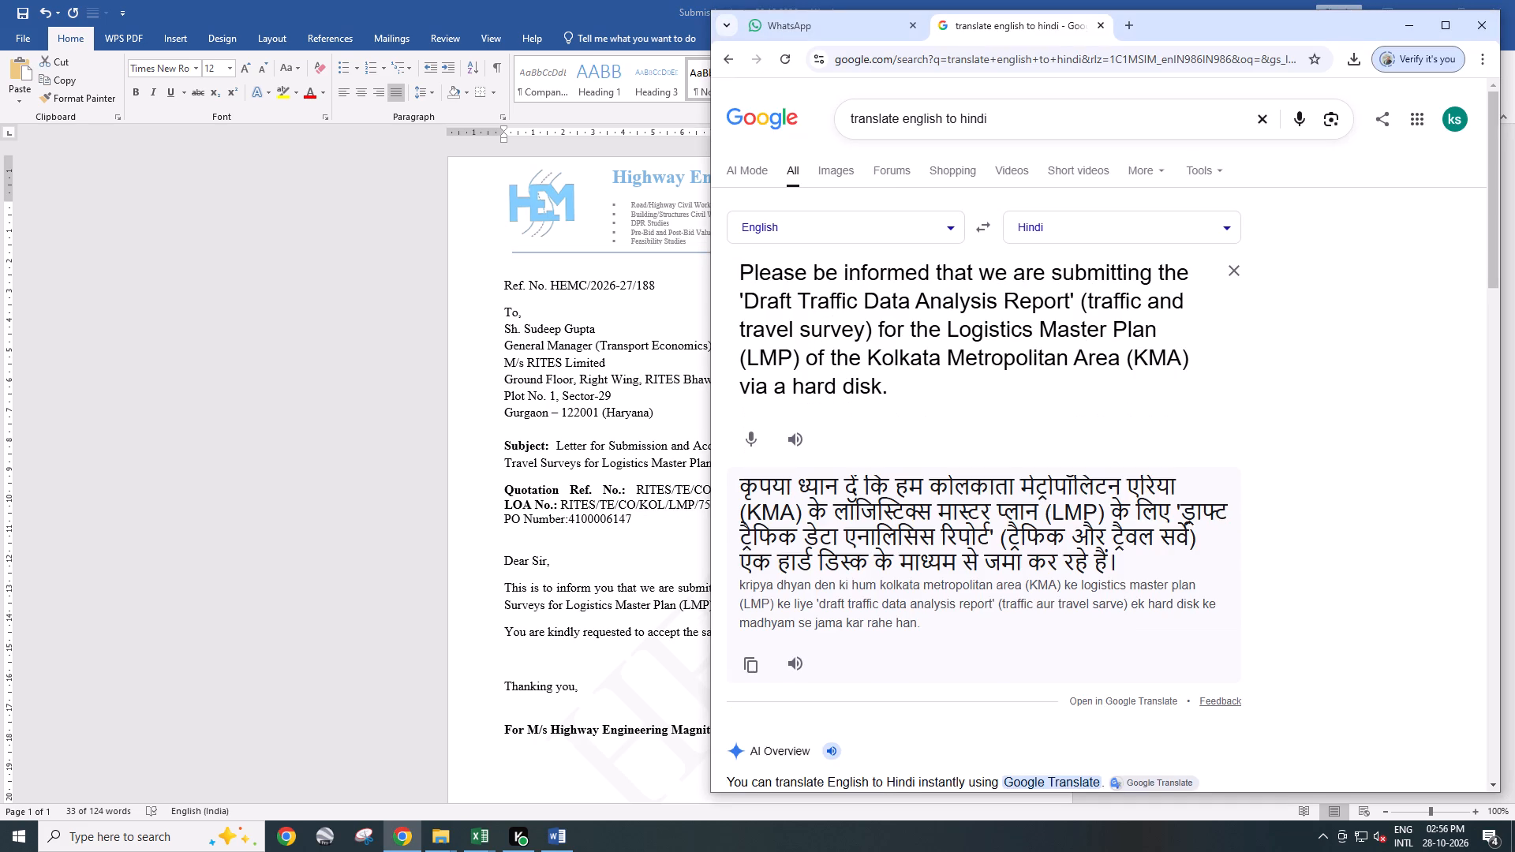
{"action": "left_click", "coordinate": [1236, 275]}
{"action": "key", "text": "ctrl+v"}
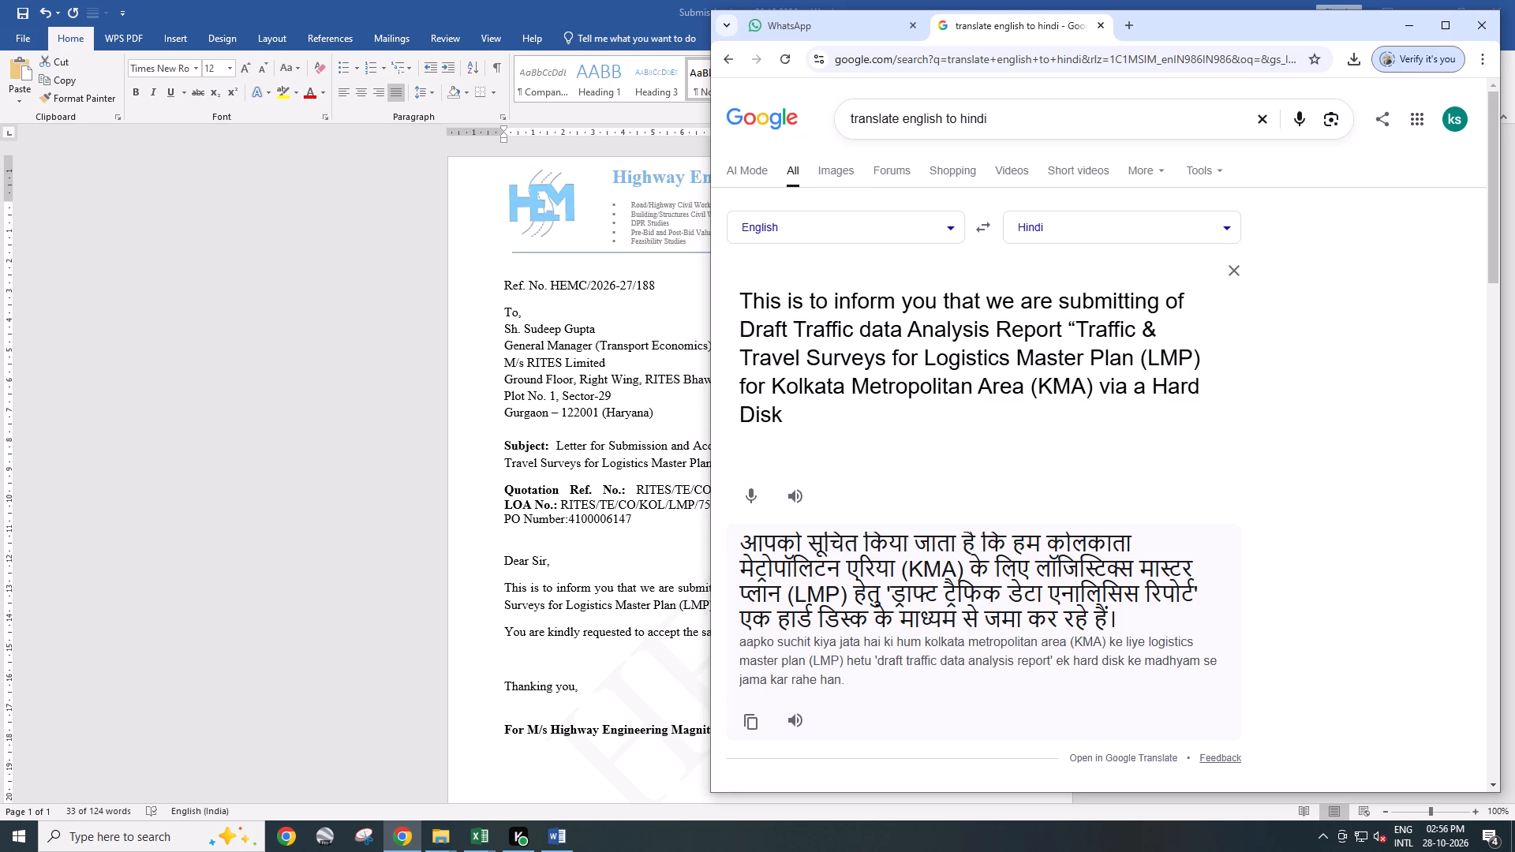
{"action": "left_click", "coordinate": [1410, 16]}
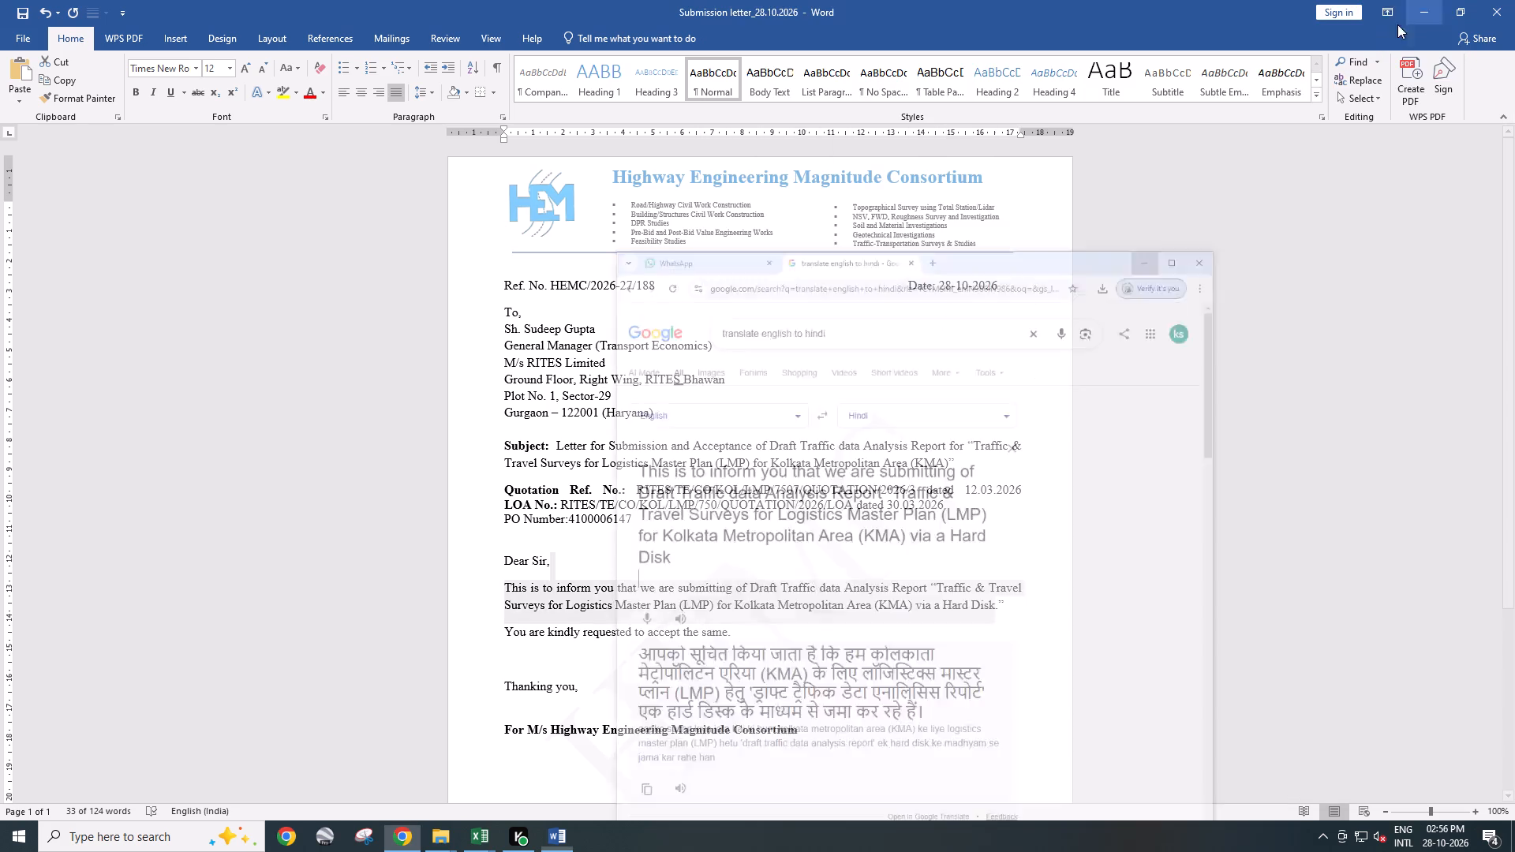
Copy "via a Hard Disk" from the body sentence and add it after "(KMA)" in the letter's subject.
{"action": "left_click", "coordinate": [904, 671]}
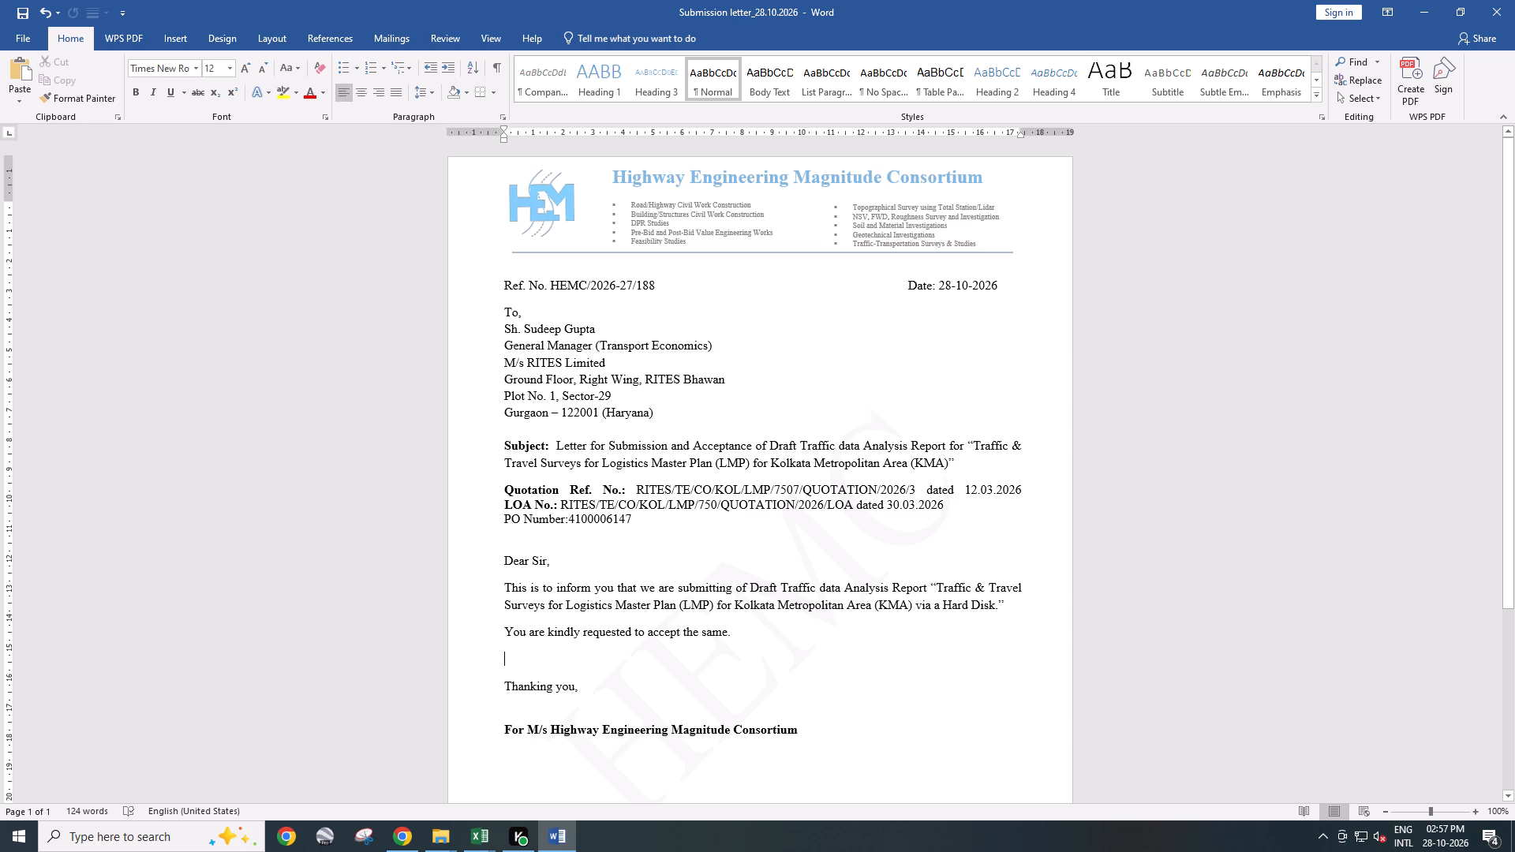
{"action": "left_click_drag", "start_coordinate": [915, 603], "coordinate": [982, 603]}
{"action": "left_click_drag", "start_coordinate": [982, 603], "coordinate": [989, 603]}
{"action": "key", "text": "ctrl+c"}
{"action": "left_click", "coordinate": [948, 461]}
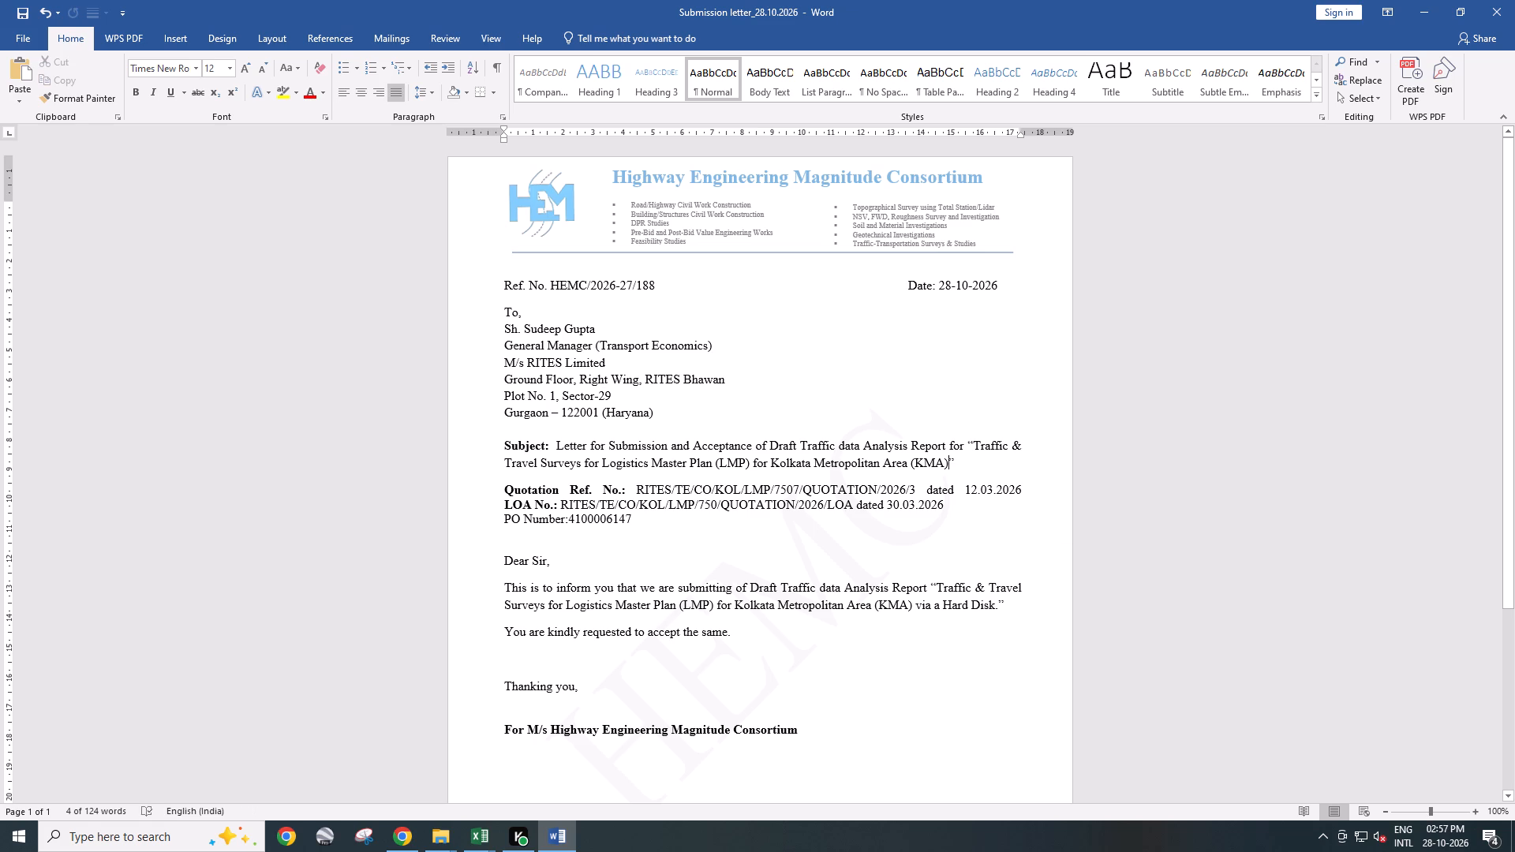
{"action": "key", "text": "space"}
{"action": "key", "text": "ctrl+v"}
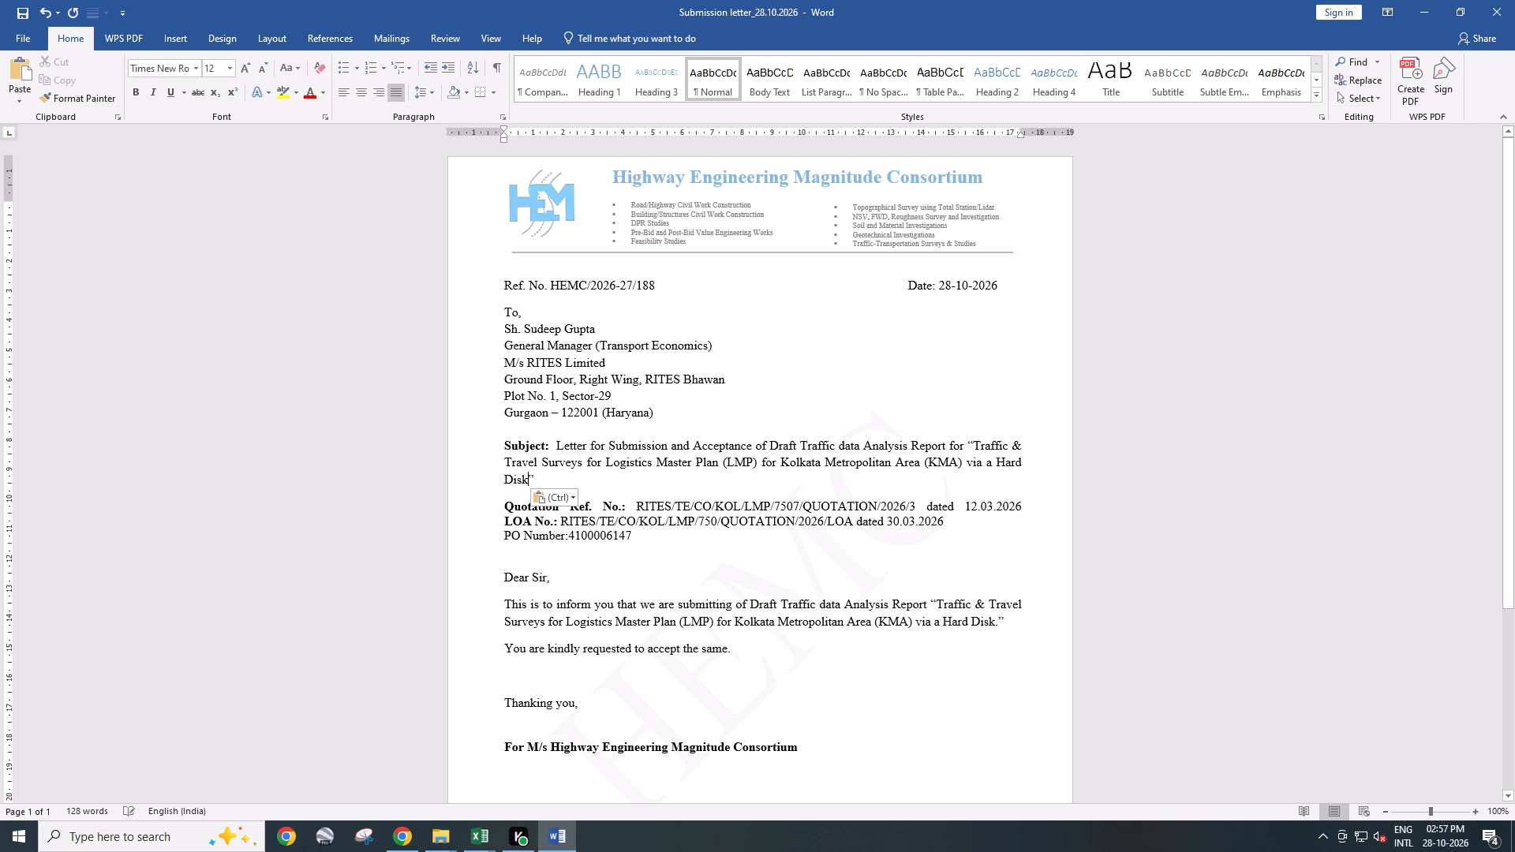
{"action": "left_click", "coordinate": [987, 559]}
Review the letter from the reference line to the signatory, including the hard-disk wording in the body sentence.
{"action": "scroll", "coordinate": [870, 693], "scroll_direction": "down", "scroll_amount": 5}
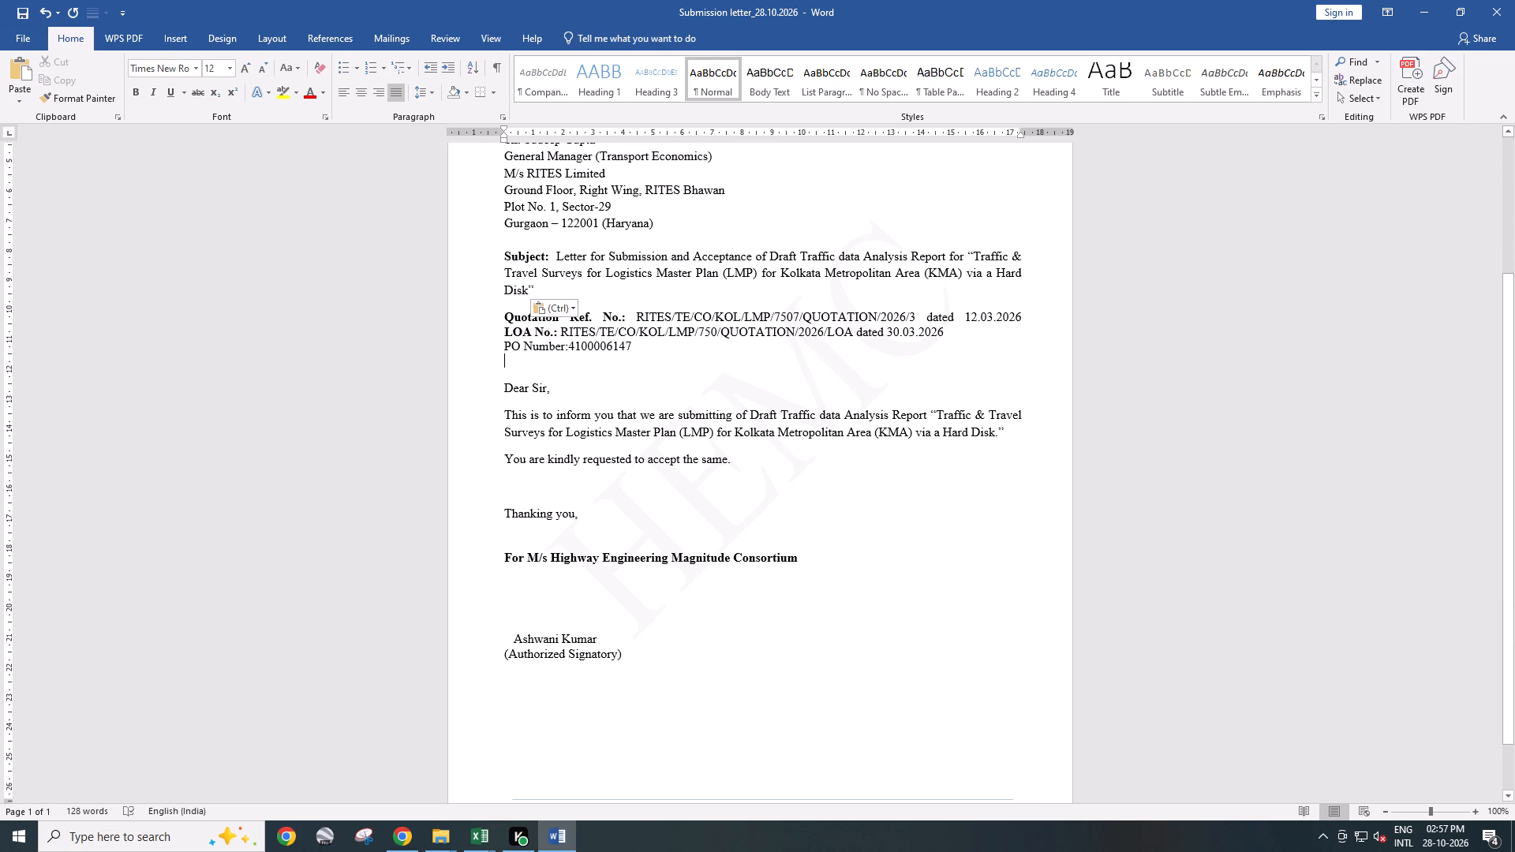
{"action": "scroll", "coordinate": [985, 612], "scroll_direction": "up", "scroll_amount": 2}
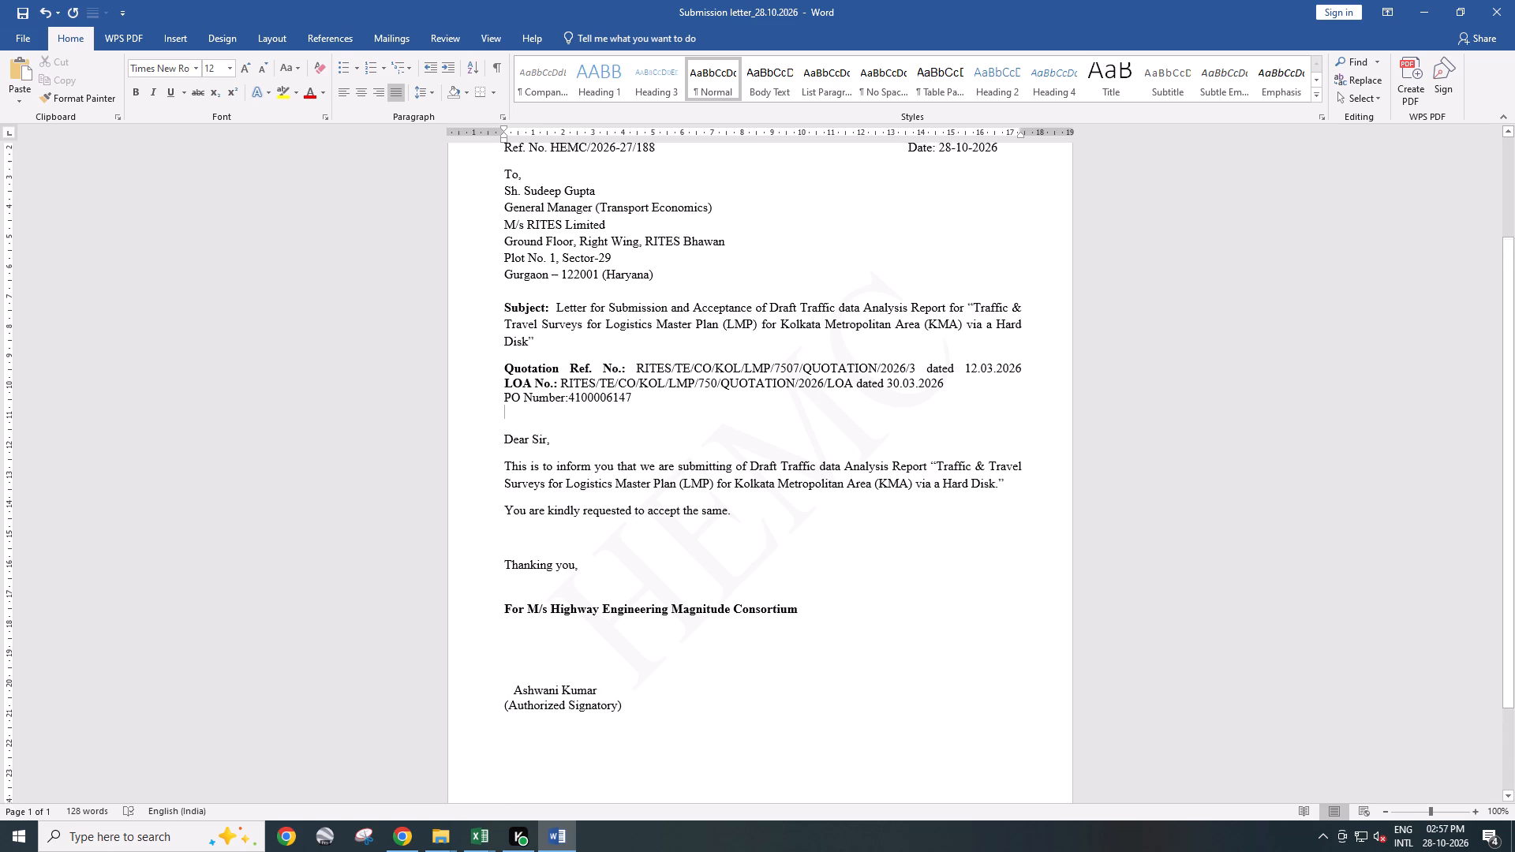
{"action": "scroll", "coordinate": [983, 603], "scroll_direction": "up", "scroll_amount": 2}
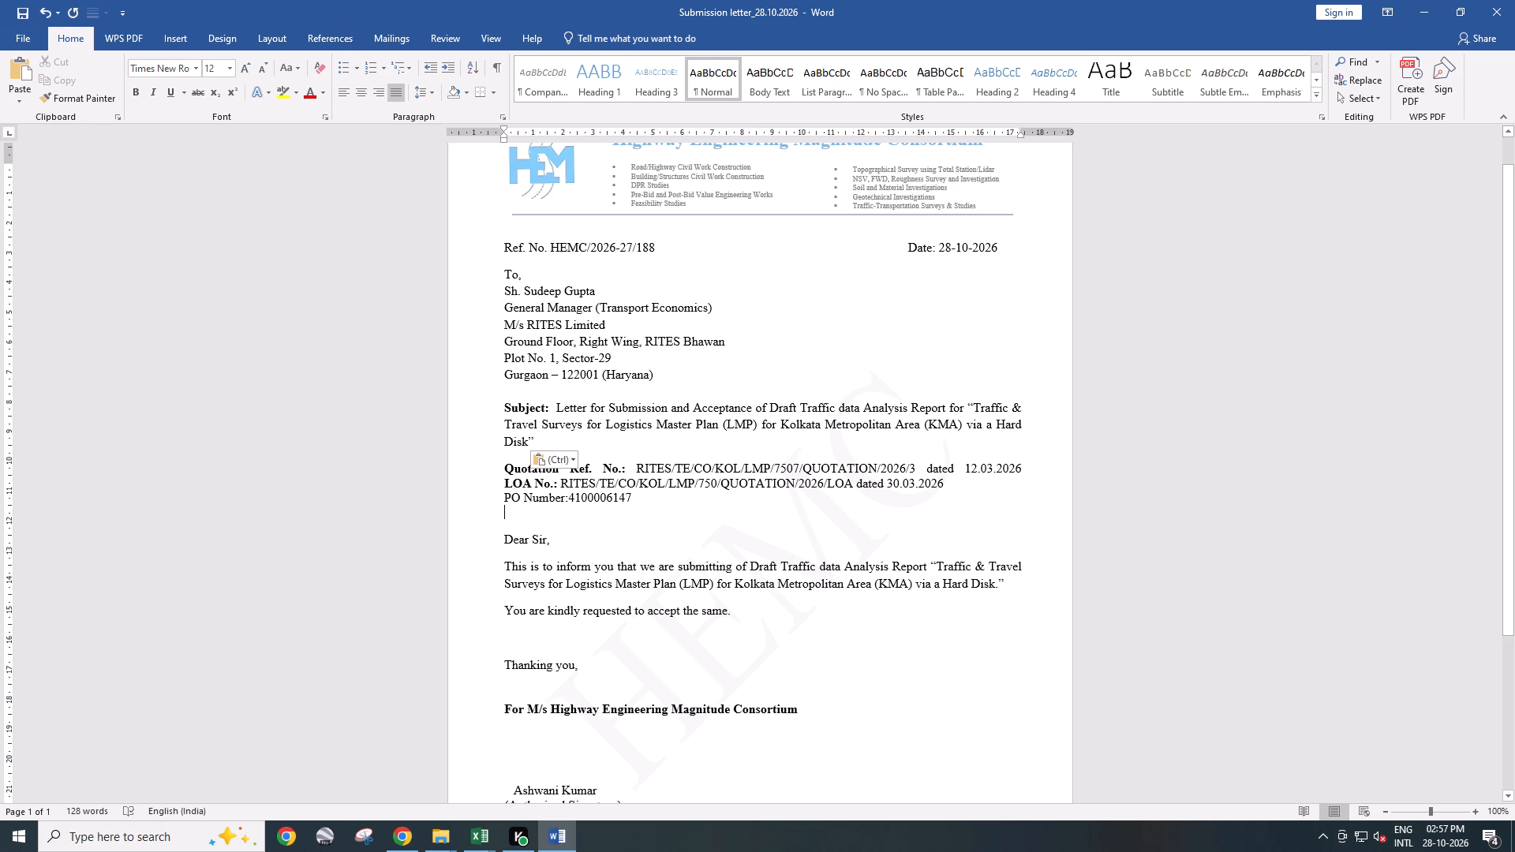
{"action": "left_click_drag", "start_coordinate": [995, 588], "coordinate": [835, 592]}
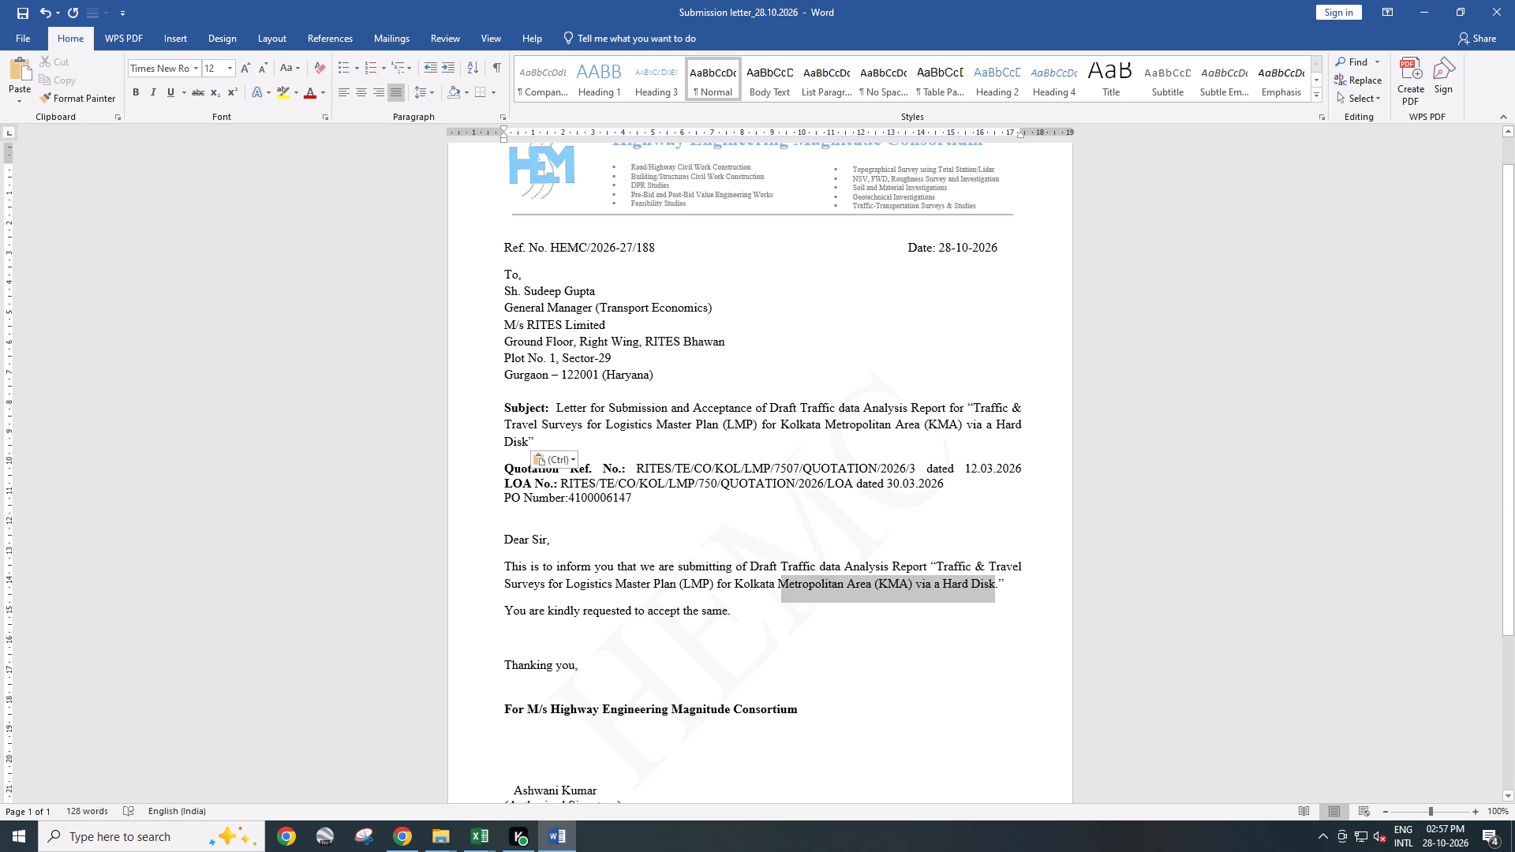
{"action": "left_click_drag", "start_coordinate": [835, 592], "coordinate": [694, 592]}
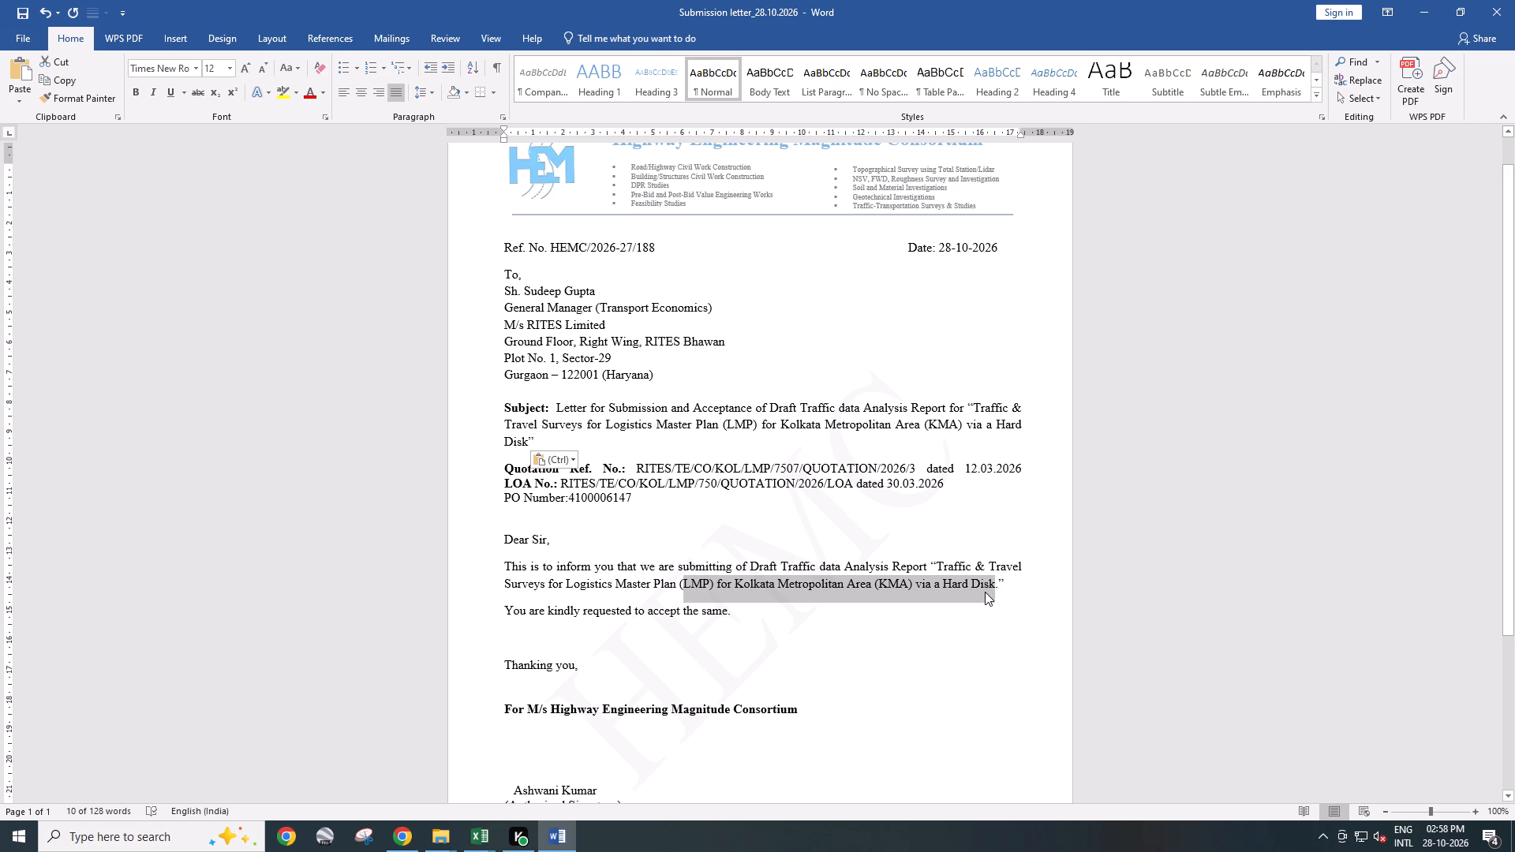
{"action": "left_click", "coordinate": [907, 674]}
{"action": "scroll", "coordinate": [906, 674], "scroll_direction": "up", "scroll_amount": 1}
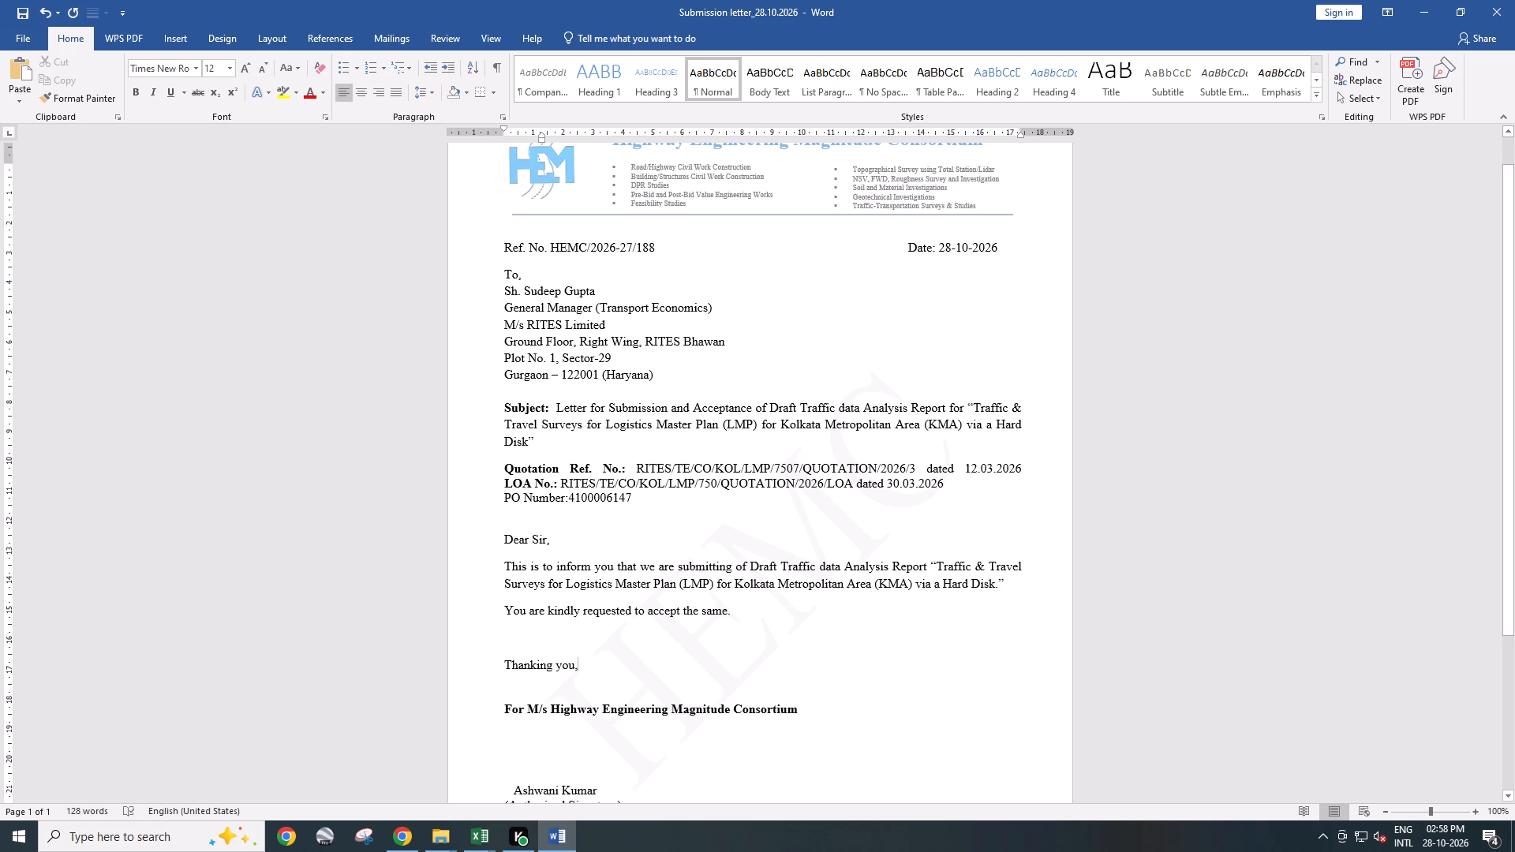
{"action": "scroll", "coordinate": [906, 674], "scroll_direction": "down", "scroll_amount": 1}
Replace "Draft Traffic data Analysis Report" in the body sentence with "site videos".
{"action": "left_click", "coordinate": [748, 565]}
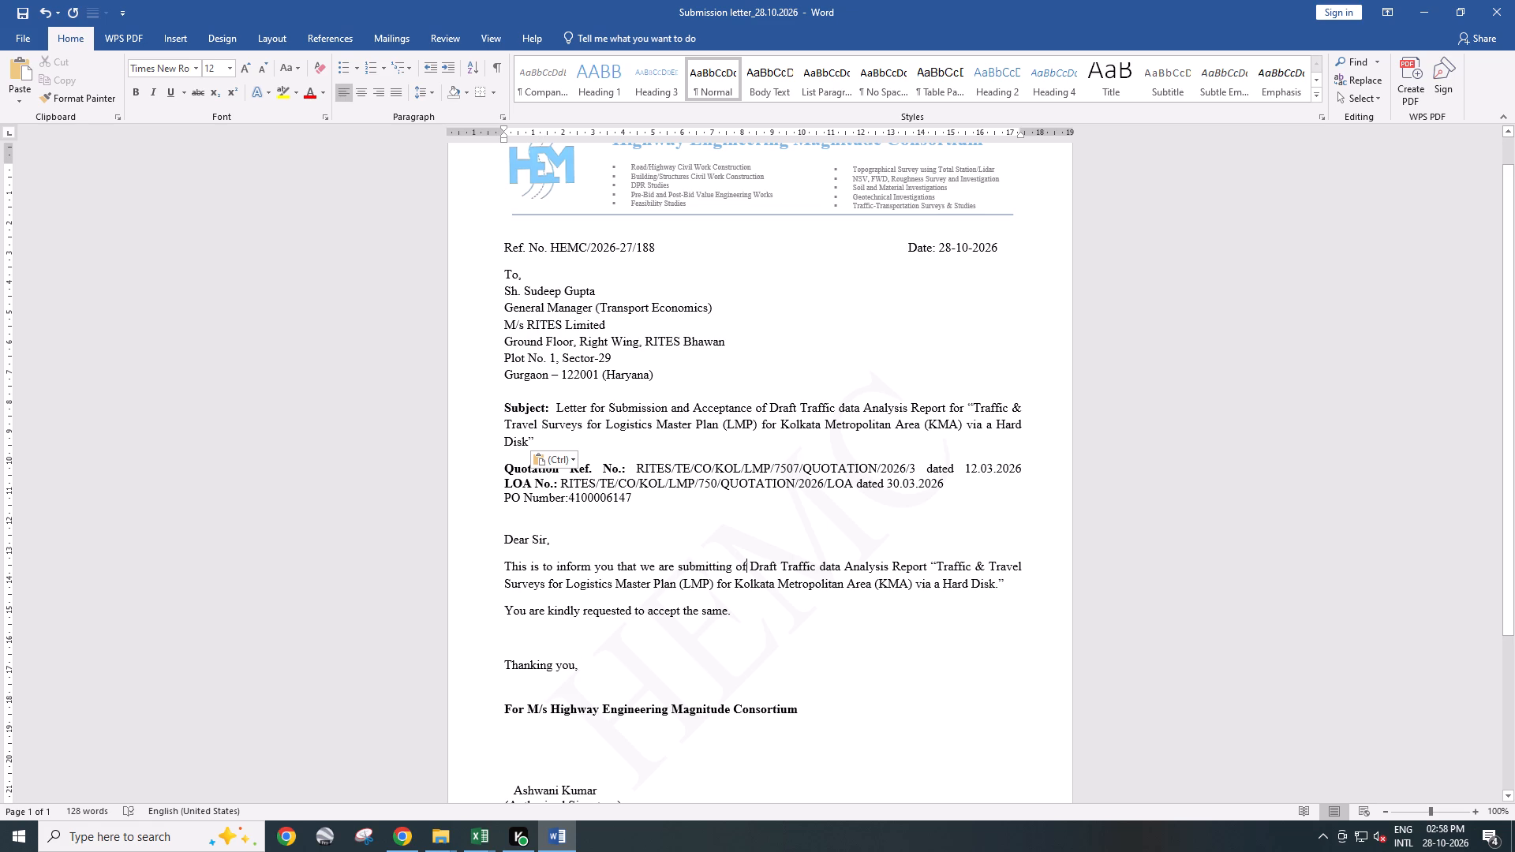
{"action": "left_click", "coordinate": [776, 570]}
{"action": "left_click_drag", "start_coordinate": [752, 563], "coordinate": [928, 566]}
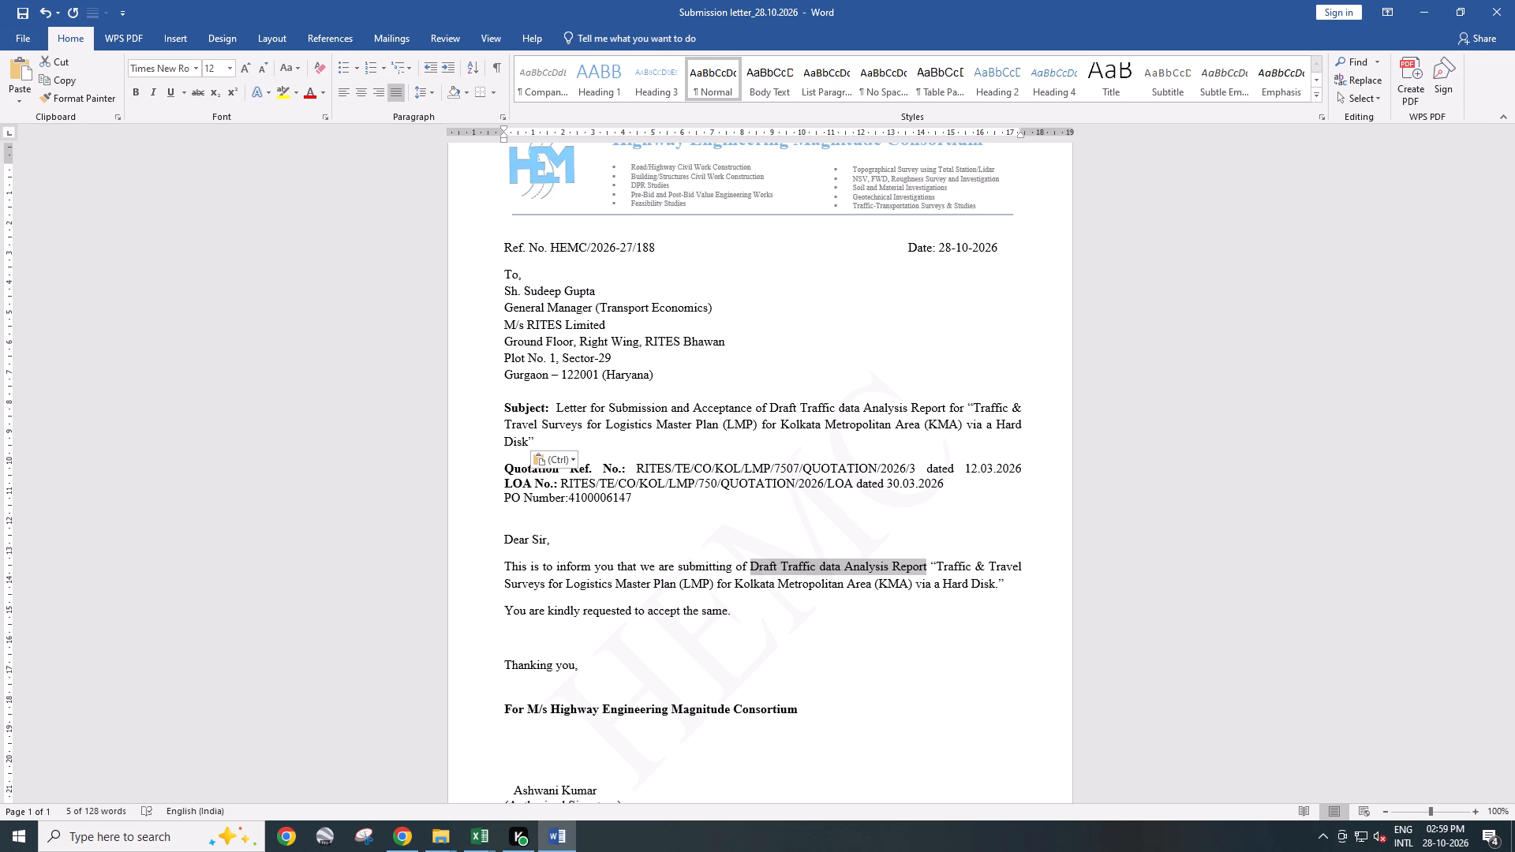
{"action": "key", "text": "BackSpace"}
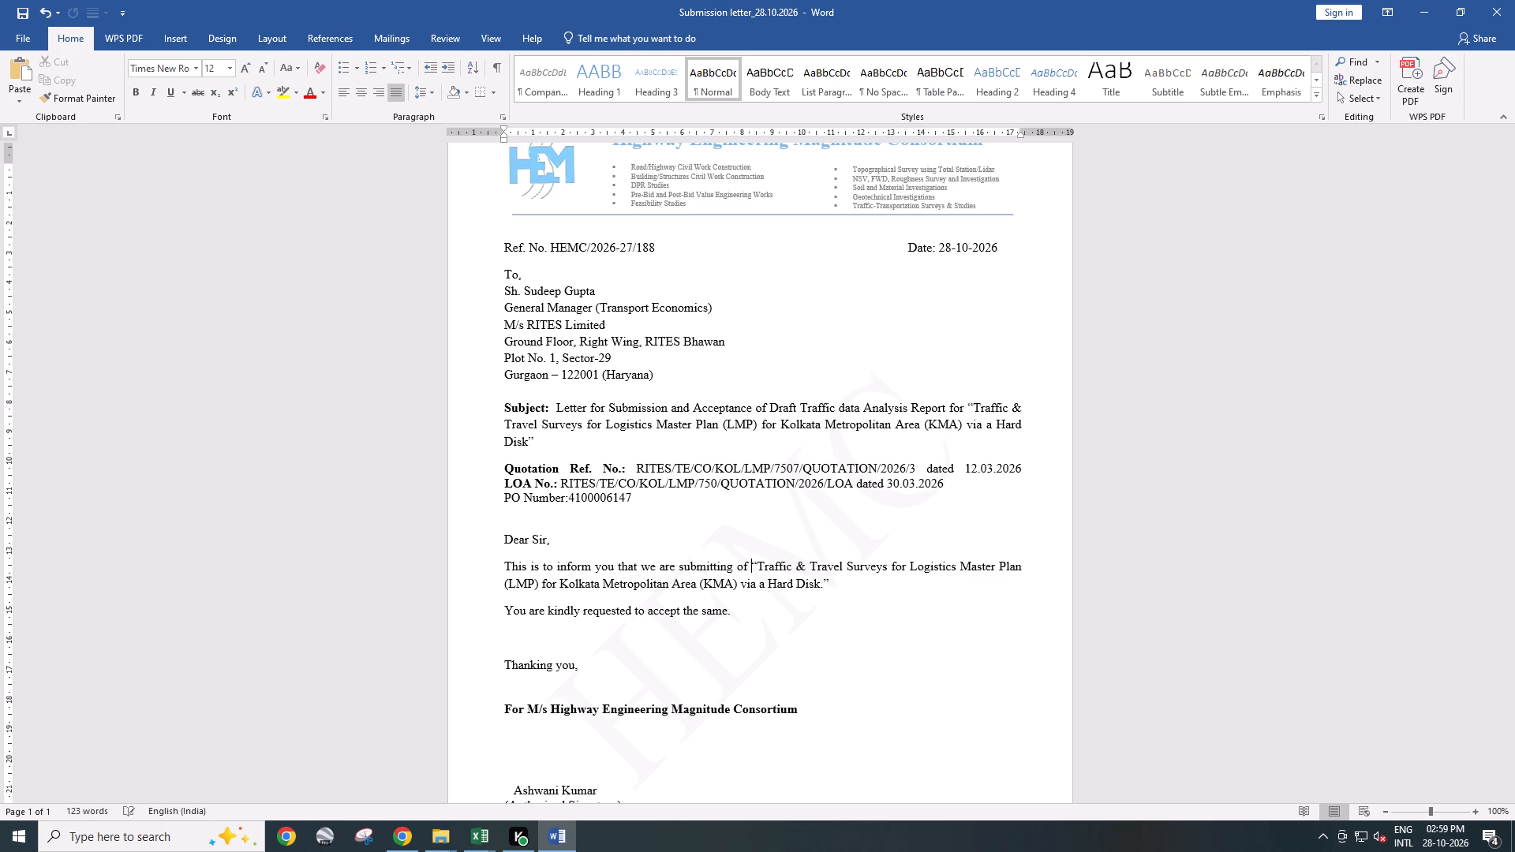
{"action": "type", "text": "site"}
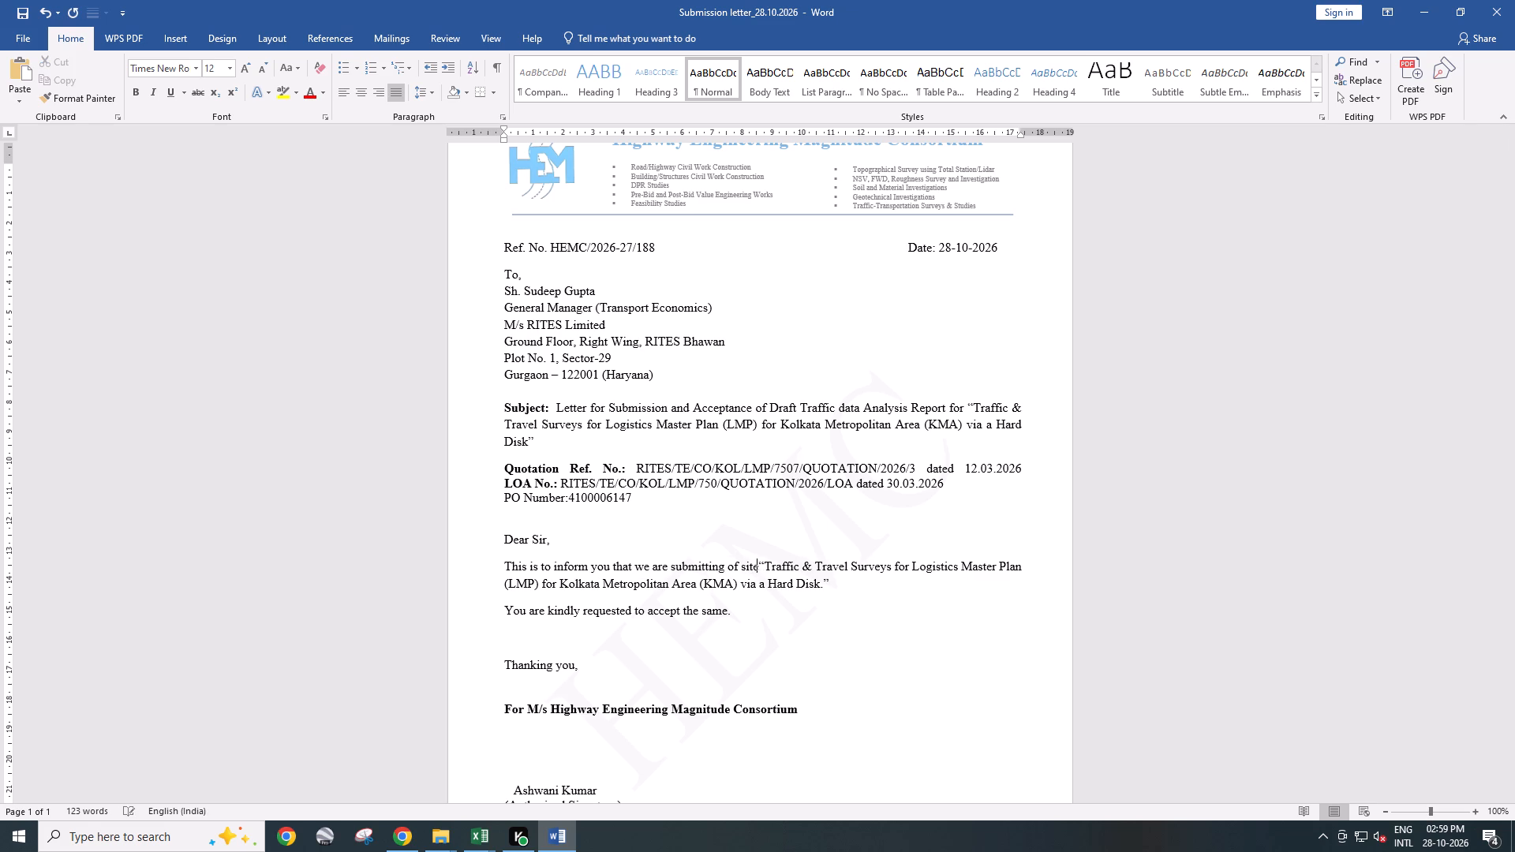
{"action": "key", "text": "space"}
{"action": "type", "text": "videos"}
{"action": "key", "text": "space"}
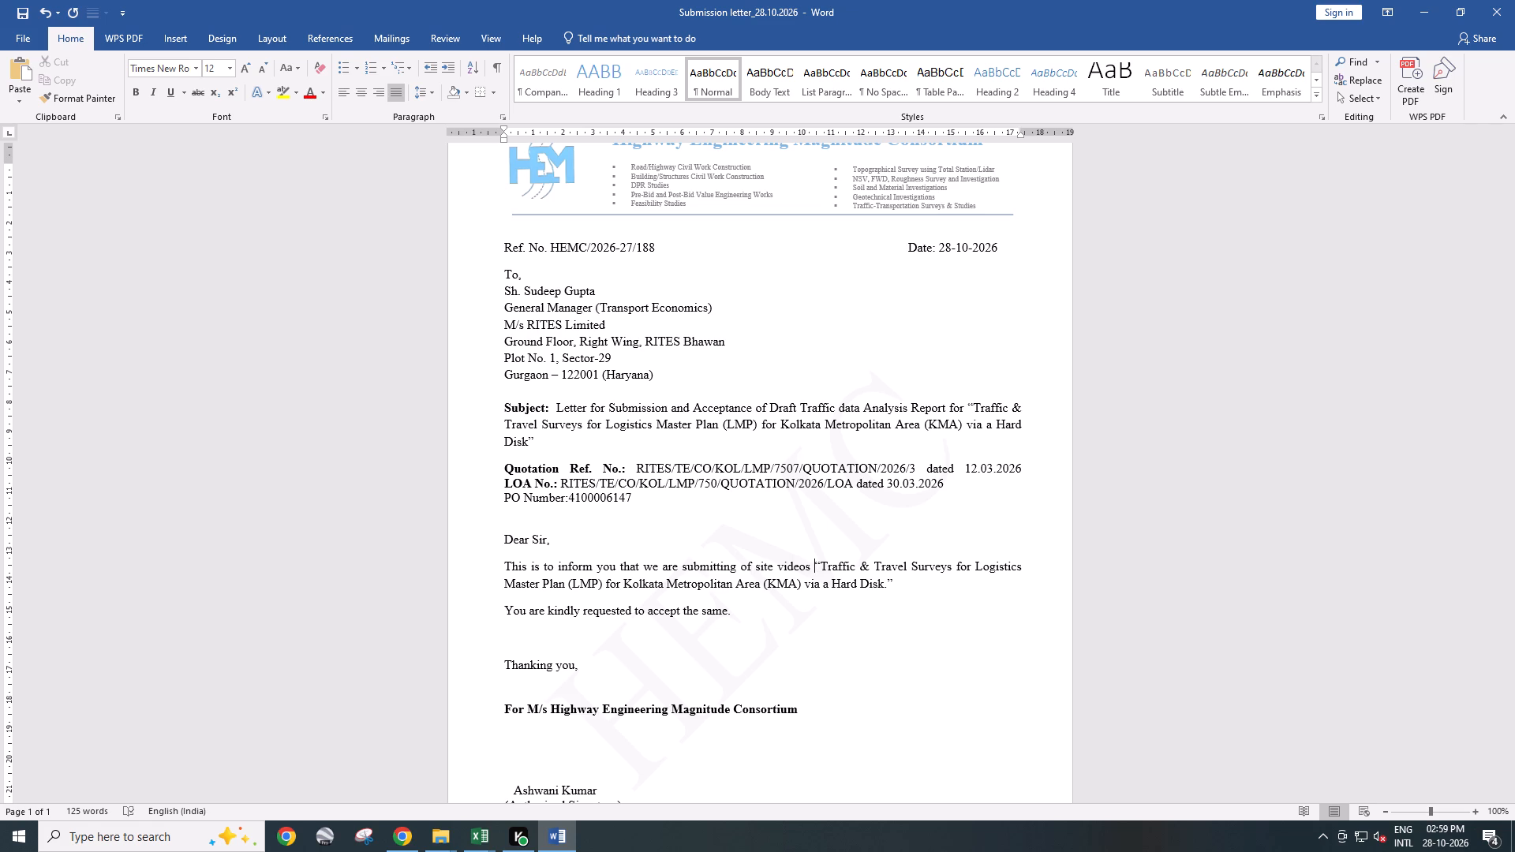
Change "videos" to "Videography" in the body sentence, with correct spelling and a capital V.
{"action": "left_click", "coordinate": [807, 567]}
{"action": "key", "text": "Right"}
{"action": "type", "text": "graphy"}
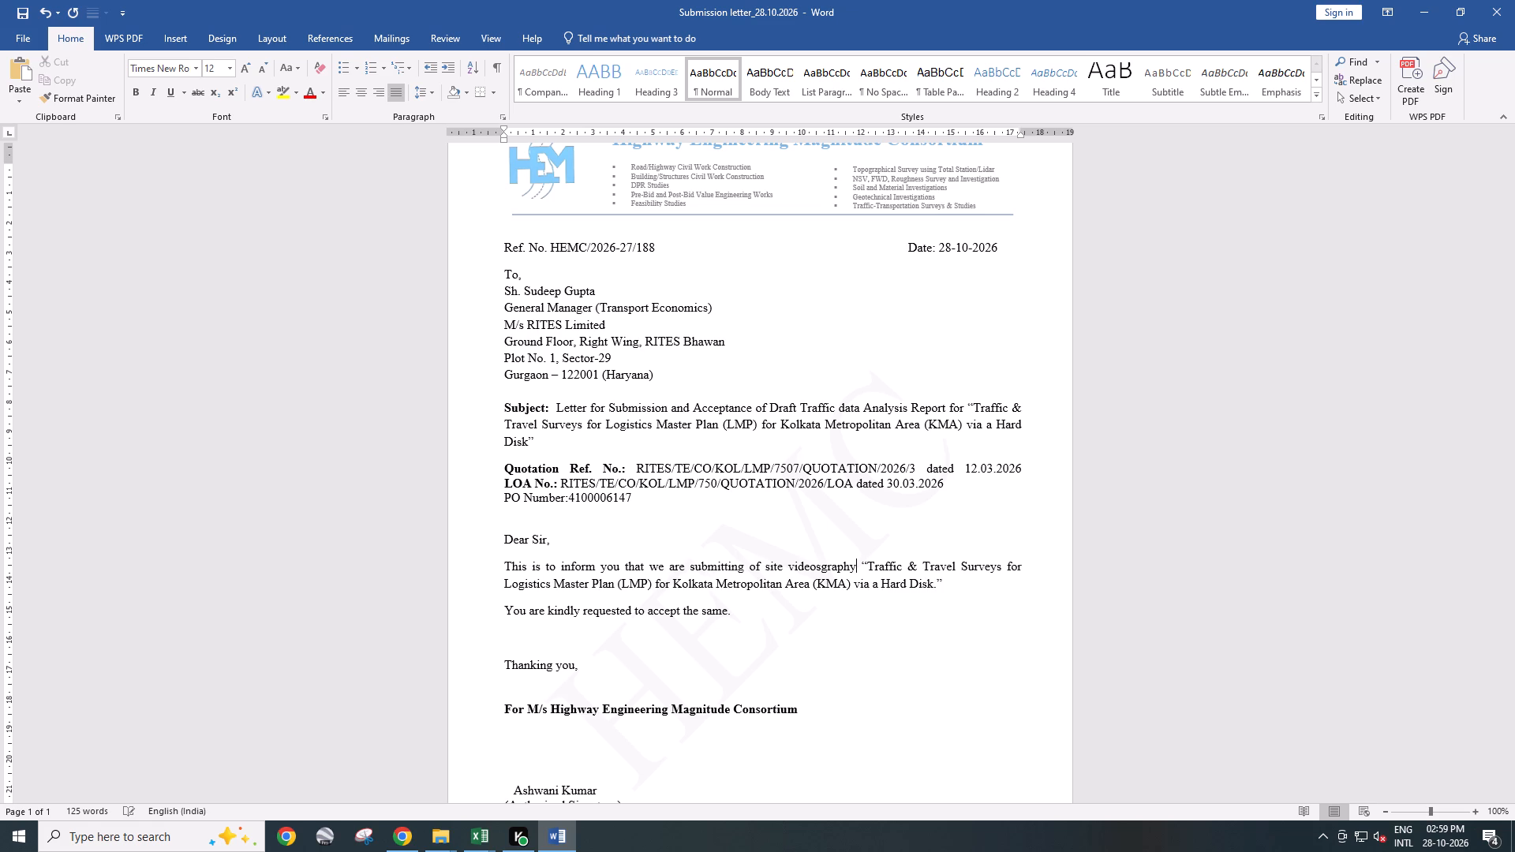
{"action": "left_click_drag", "start_coordinate": [787, 566], "coordinate": [810, 566]}
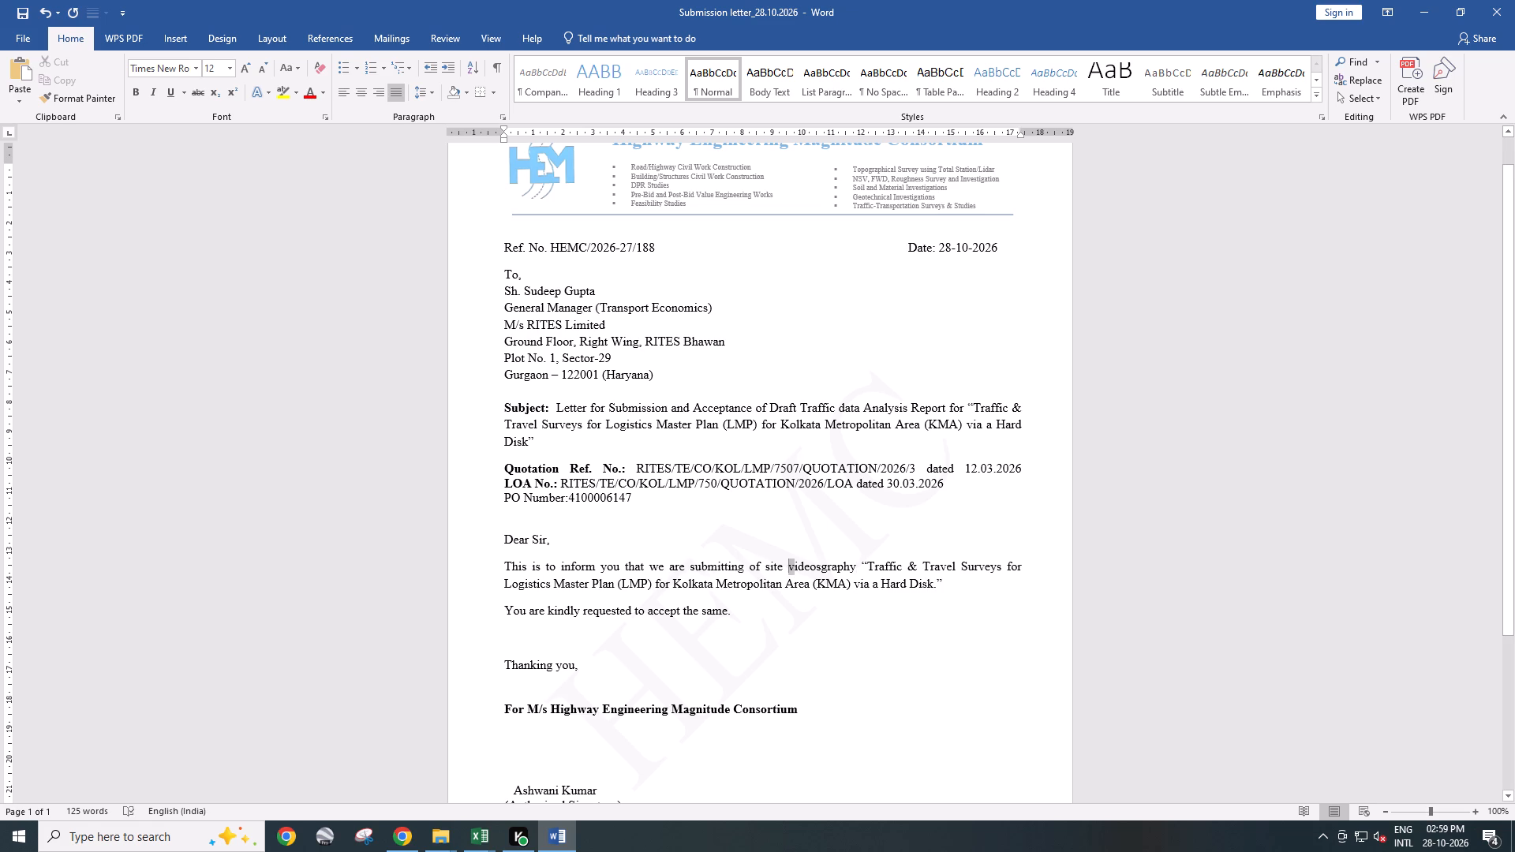
{"action": "left_click_drag", "start_coordinate": [810, 566], "coordinate": [856, 565]}
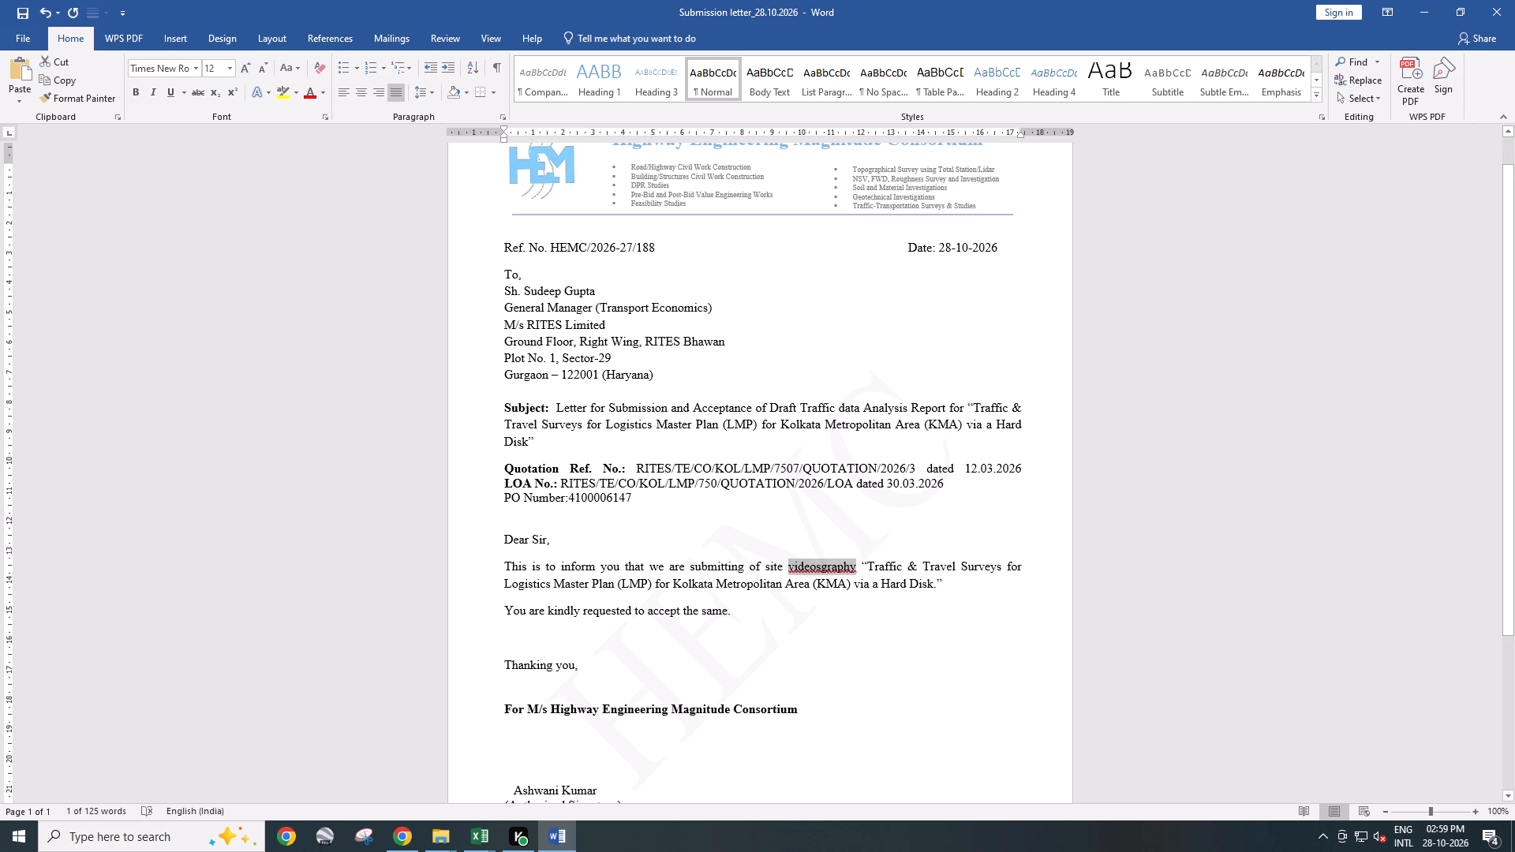
{"action": "key", "text": "ctrl+c"}
{"action": "left_click", "coordinate": [840, 622]}
{"action": "right_click", "coordinate": [840, 566]}
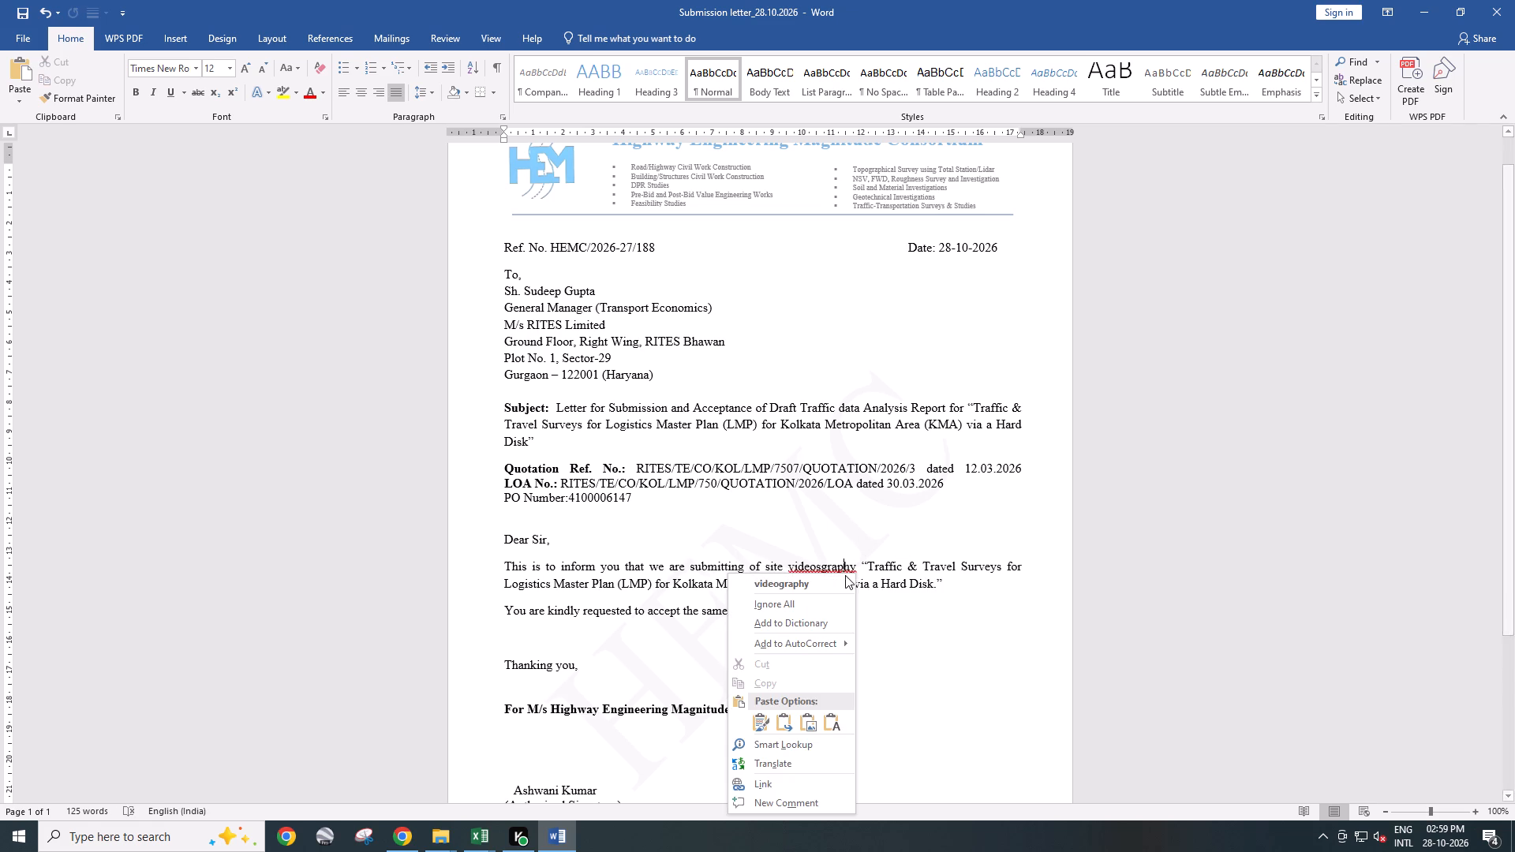
{"action": "left_click", "coordinate": [818, 590]}
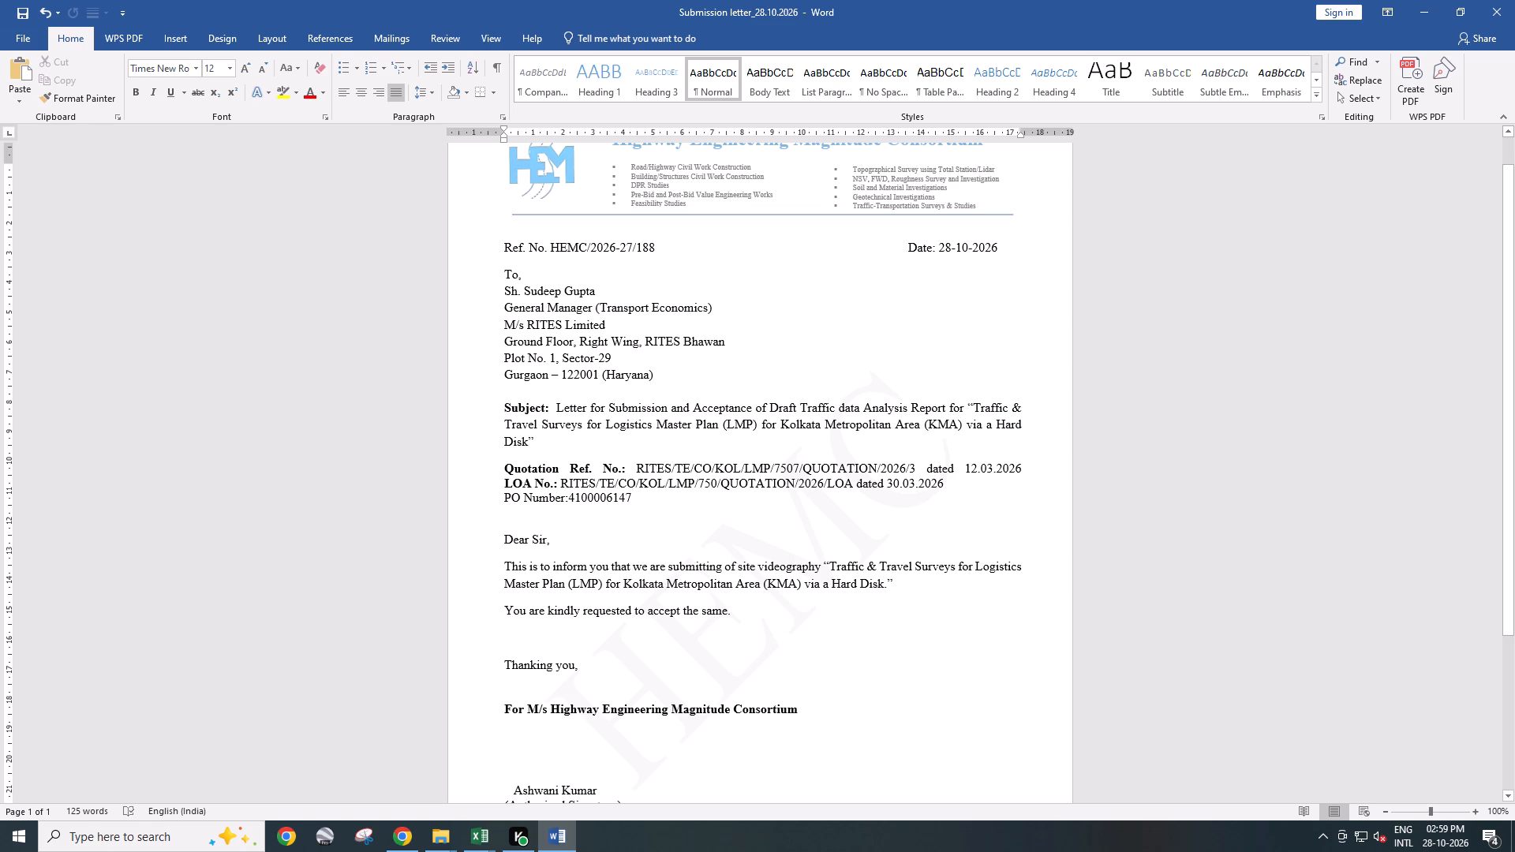
{"action": "left_click", "coordinate": [764, 567]}
{"action": "key", "text": "BackSpace"}
{"action": "key", "text": "v"}
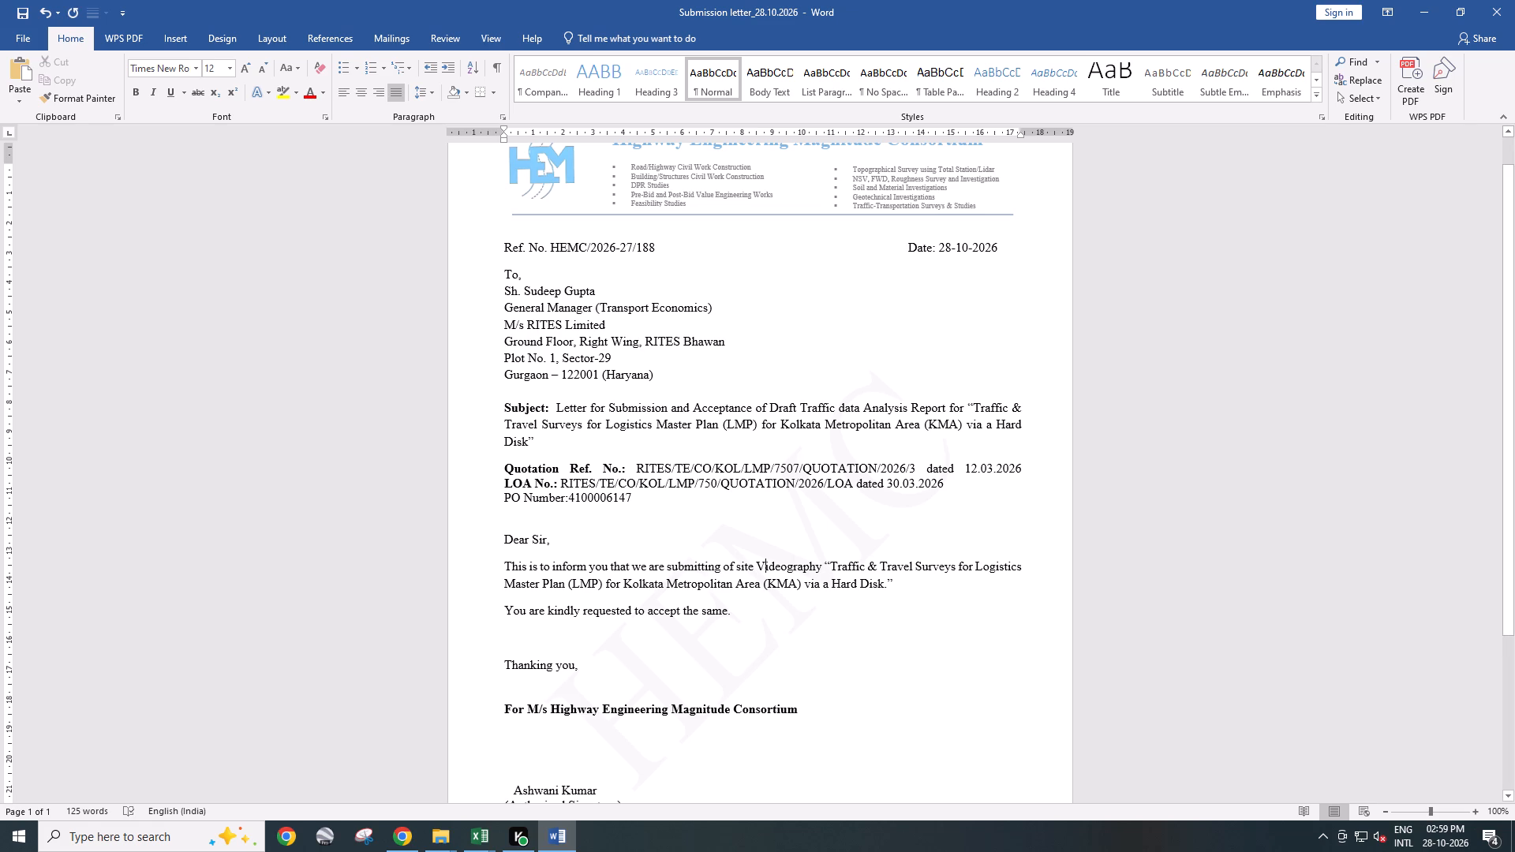
{"action": "left_click", "coordinate": [821, 629]}
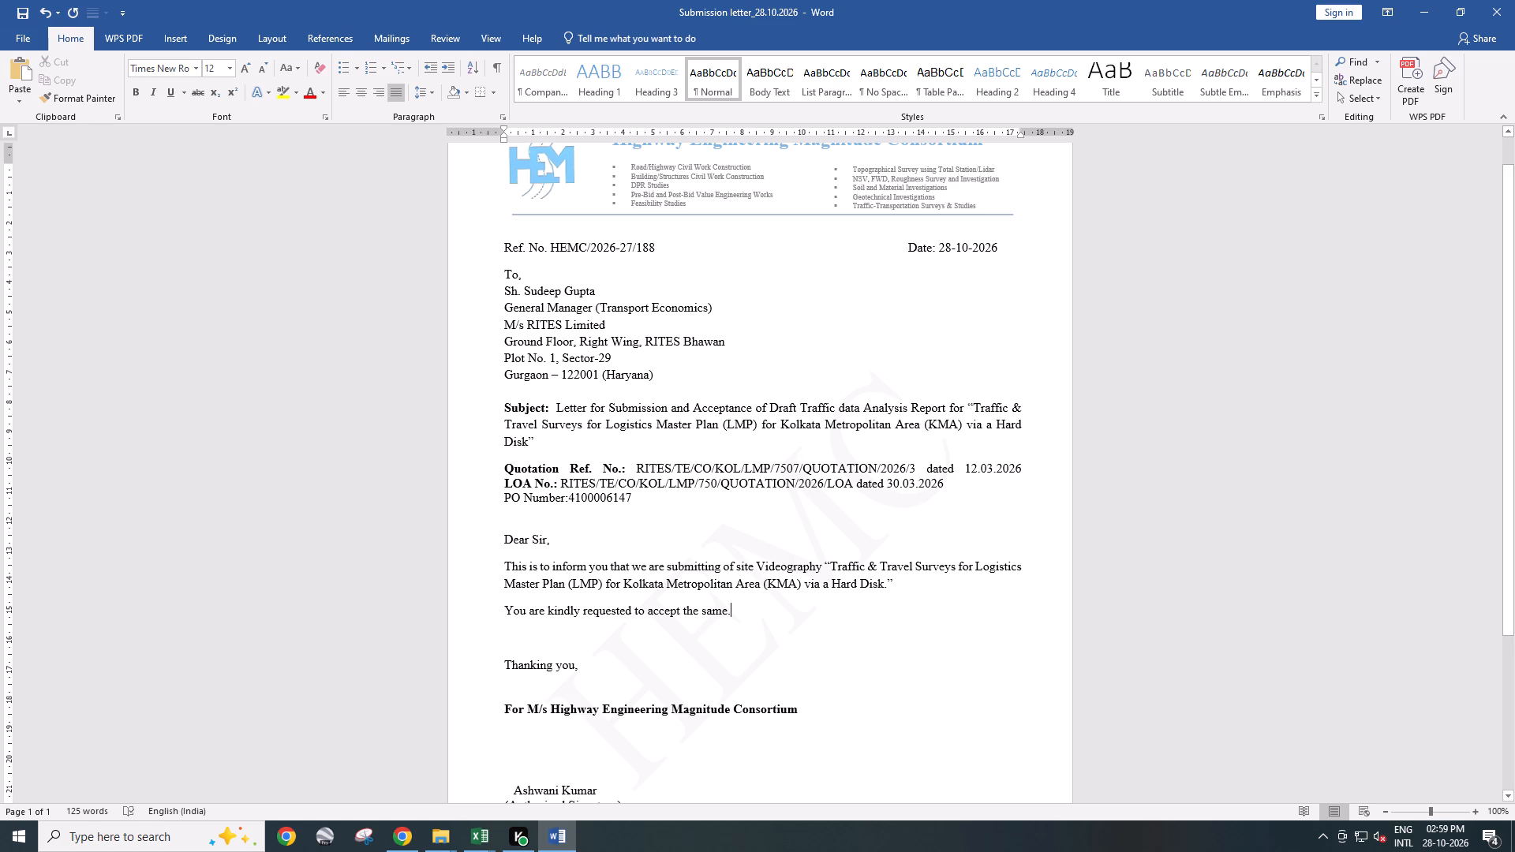
Copy "site Videography" from the body sentence and replace "Draft Traffic data Analysis Report" in the subject with it.
{"action": "left_click_drag", "start_coordinate": [735, 563], "coordinate": [821, 564]}
{"action": "left_click", "coordinate": [821, 564]}
{"action": "left_click", "coordinate": [750, 569]}
{"action": "left_click_drag", "start_coordinate": [735, 564], "coordinate": [807, 565]}
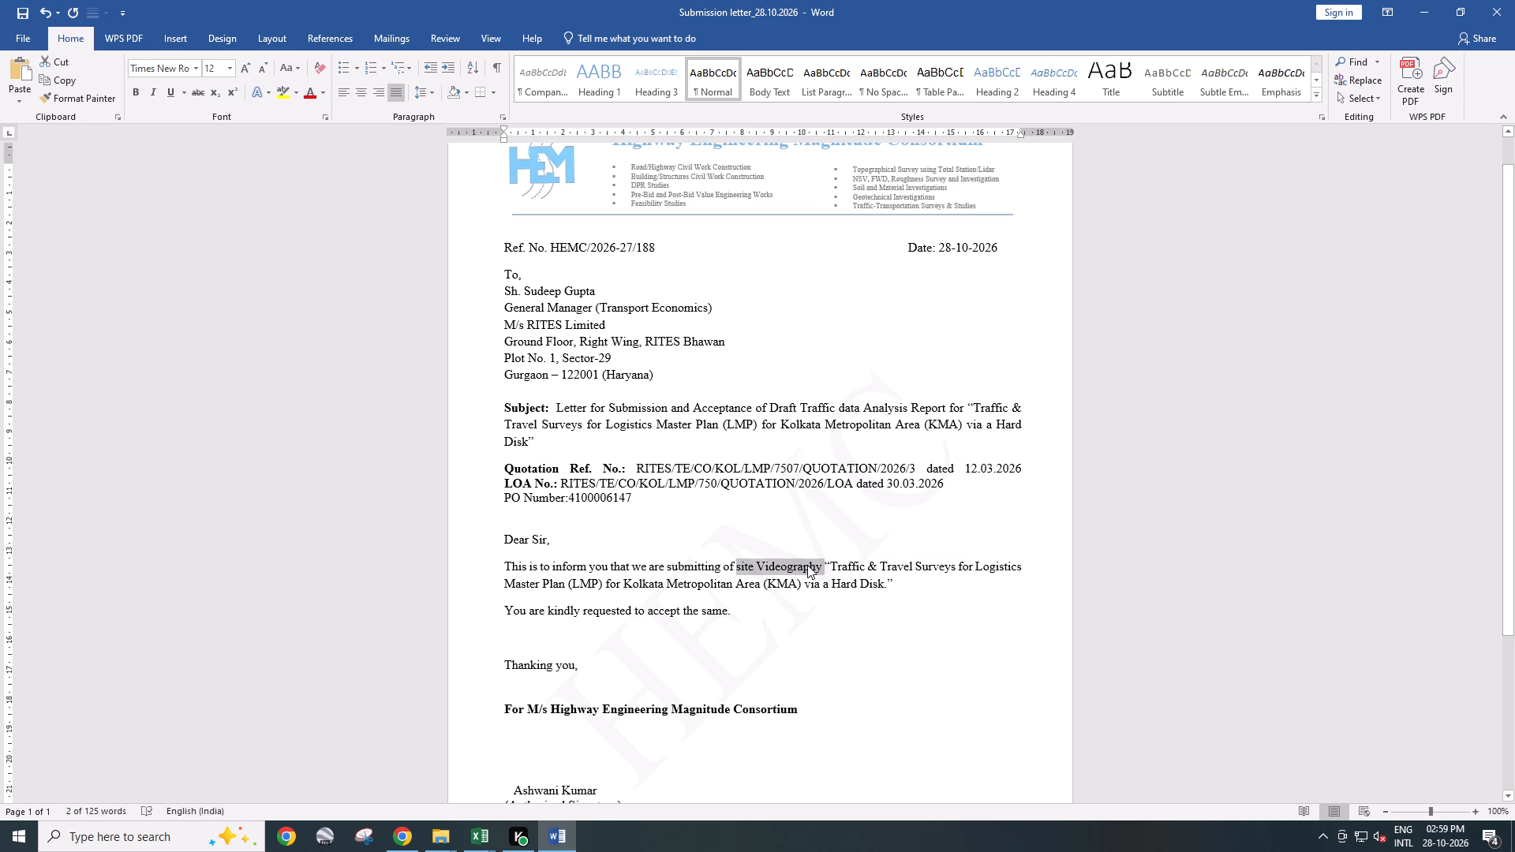
{"action": "key", "text": "ctrl+c"}
{"action": "left_click", "coordinate": [825, 410]}
{"action": "left_click_drag", "start_coordinate": [768, 406], "coordinate": [801, 409]}
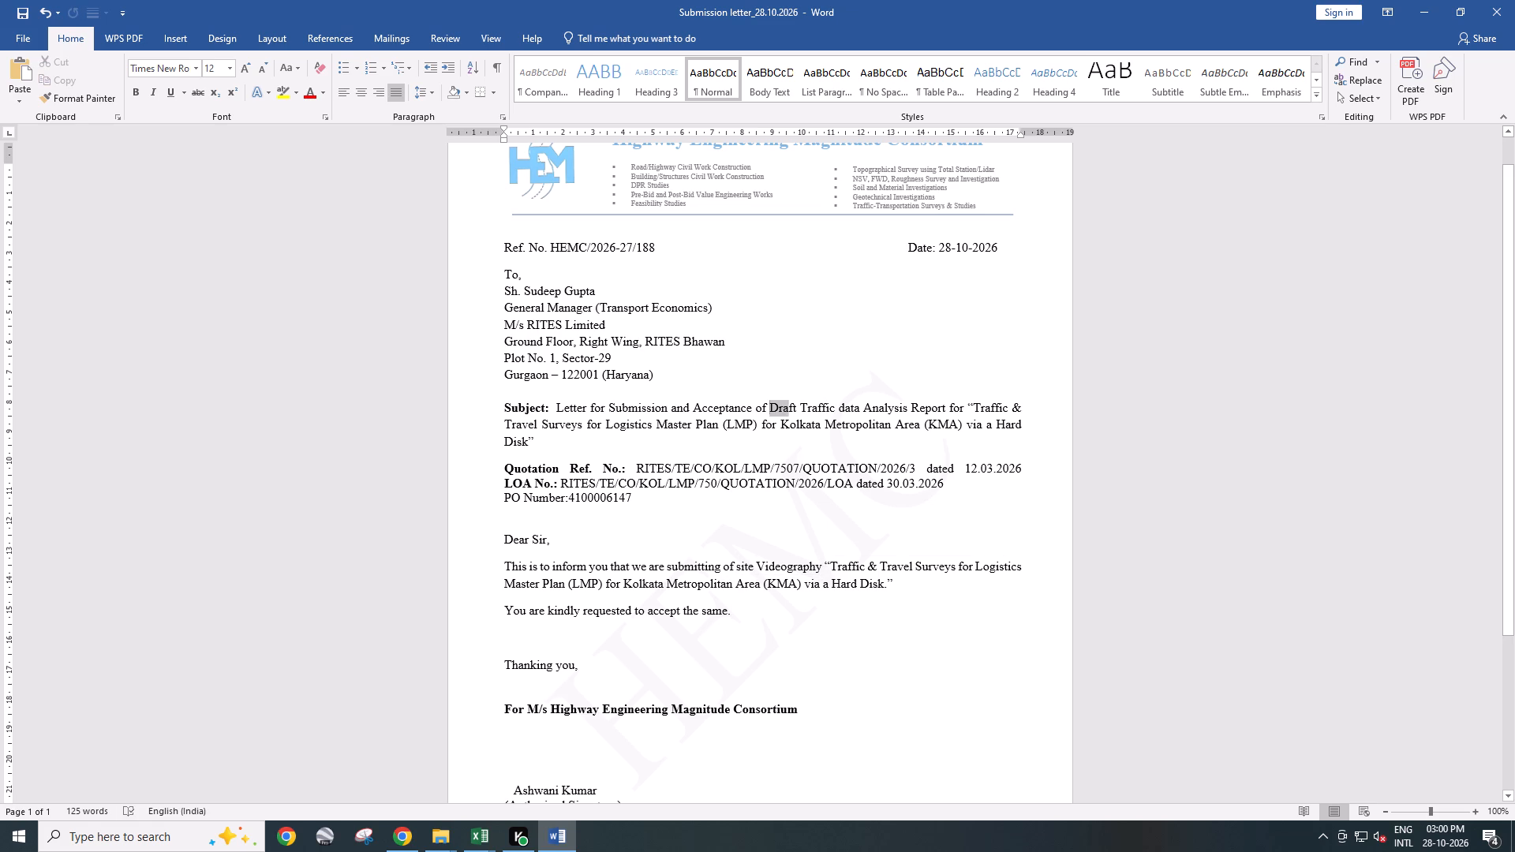
{"action": "left_click_drag", "start_coordinate": [801, 409], "coordinate": [938, 409]}
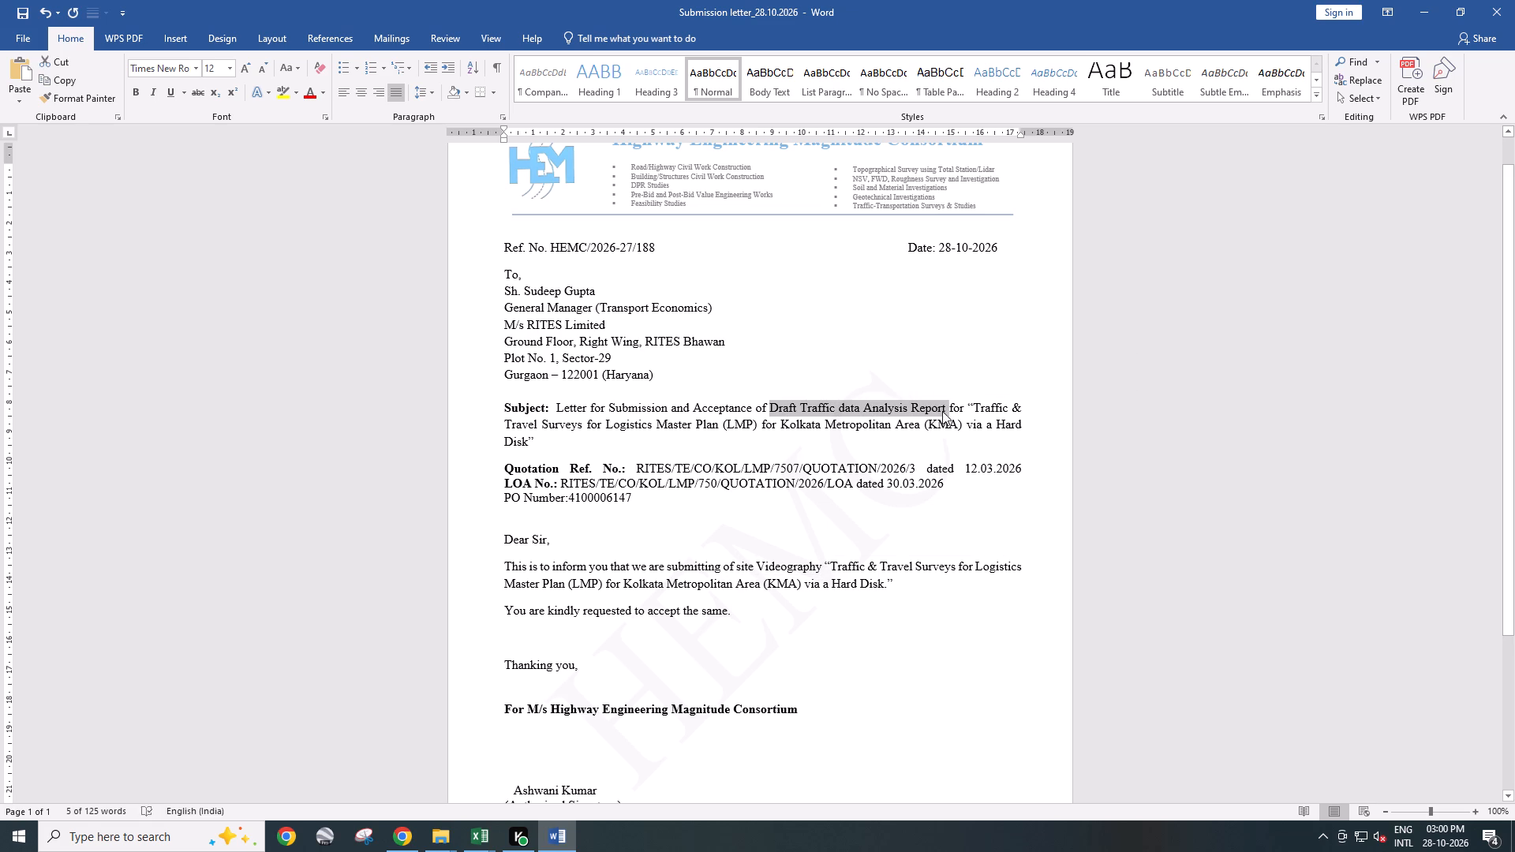
{"action": "key", "text": "ctrl+v"}
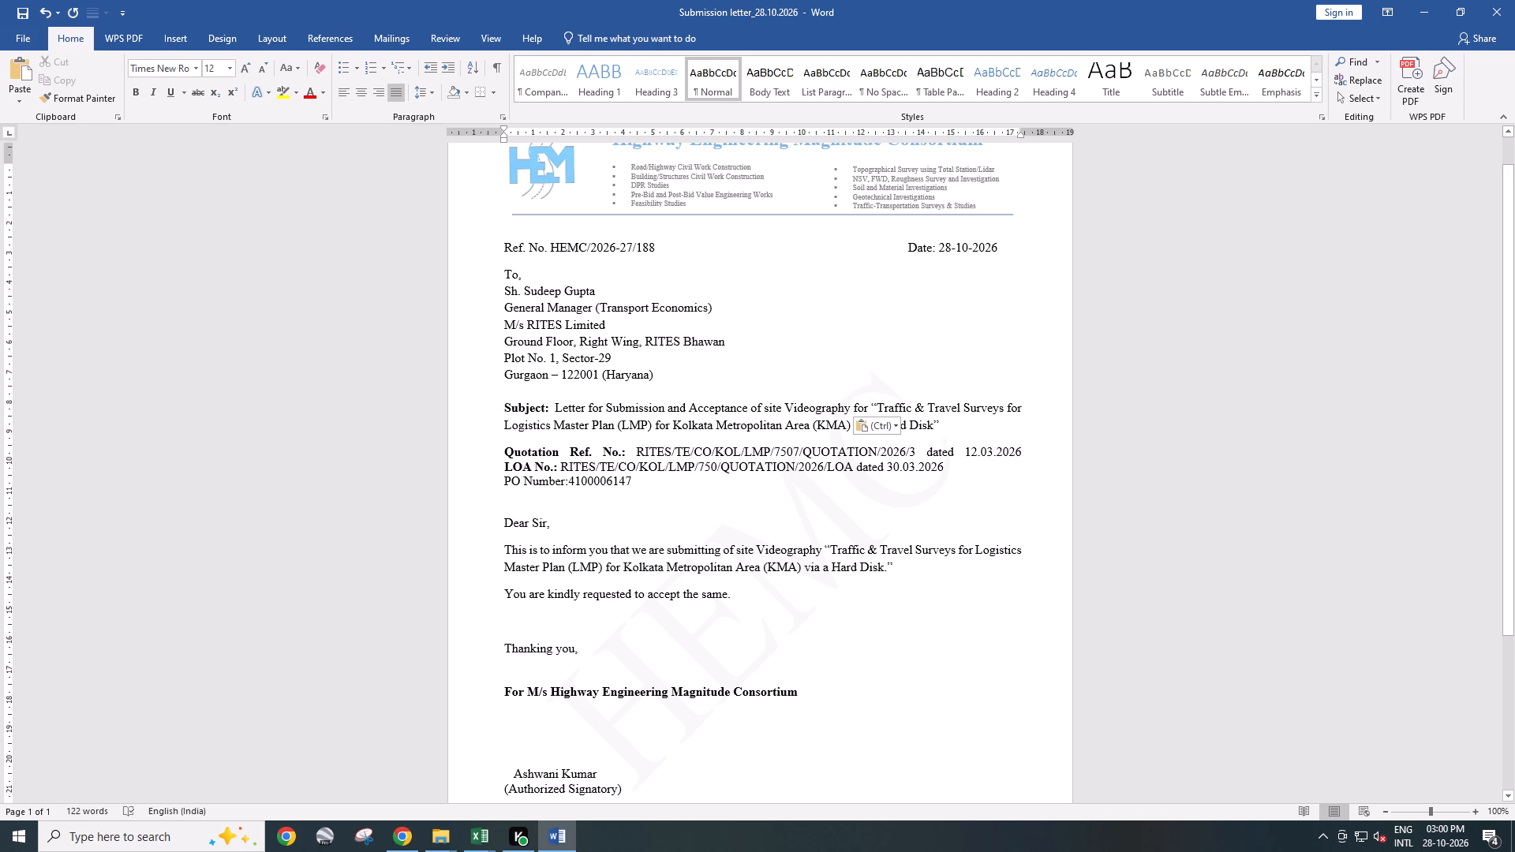
Delete "and Acceptance" from the letter's subject so it reads "Letter for Submission of site Videography".
{"action": "left_click_drag", "start_coordinate": [667, 405], "coordinate": [743, 409]}
{"action": "key", "text": "BackSpace"}
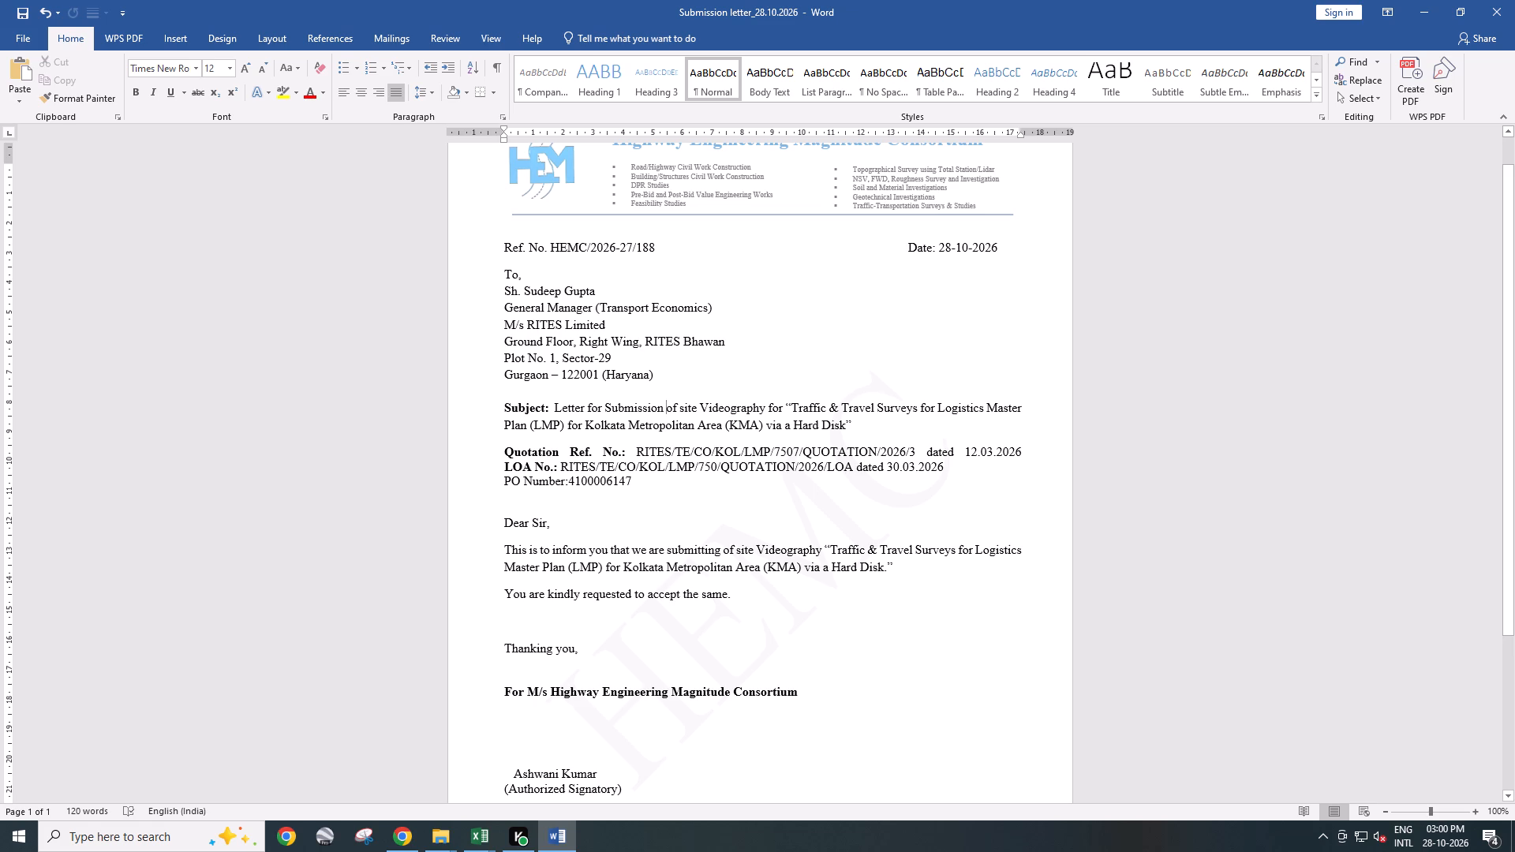
{"action": "left_click", "coordinate": [869, 428]}
Copy the subject text, switch to Google Chrome, and translate it from English to Hindi and back to English.
{"action": "left_click_drag", "start_coordinate": [553, 407], "coordinate": [818, 421]}
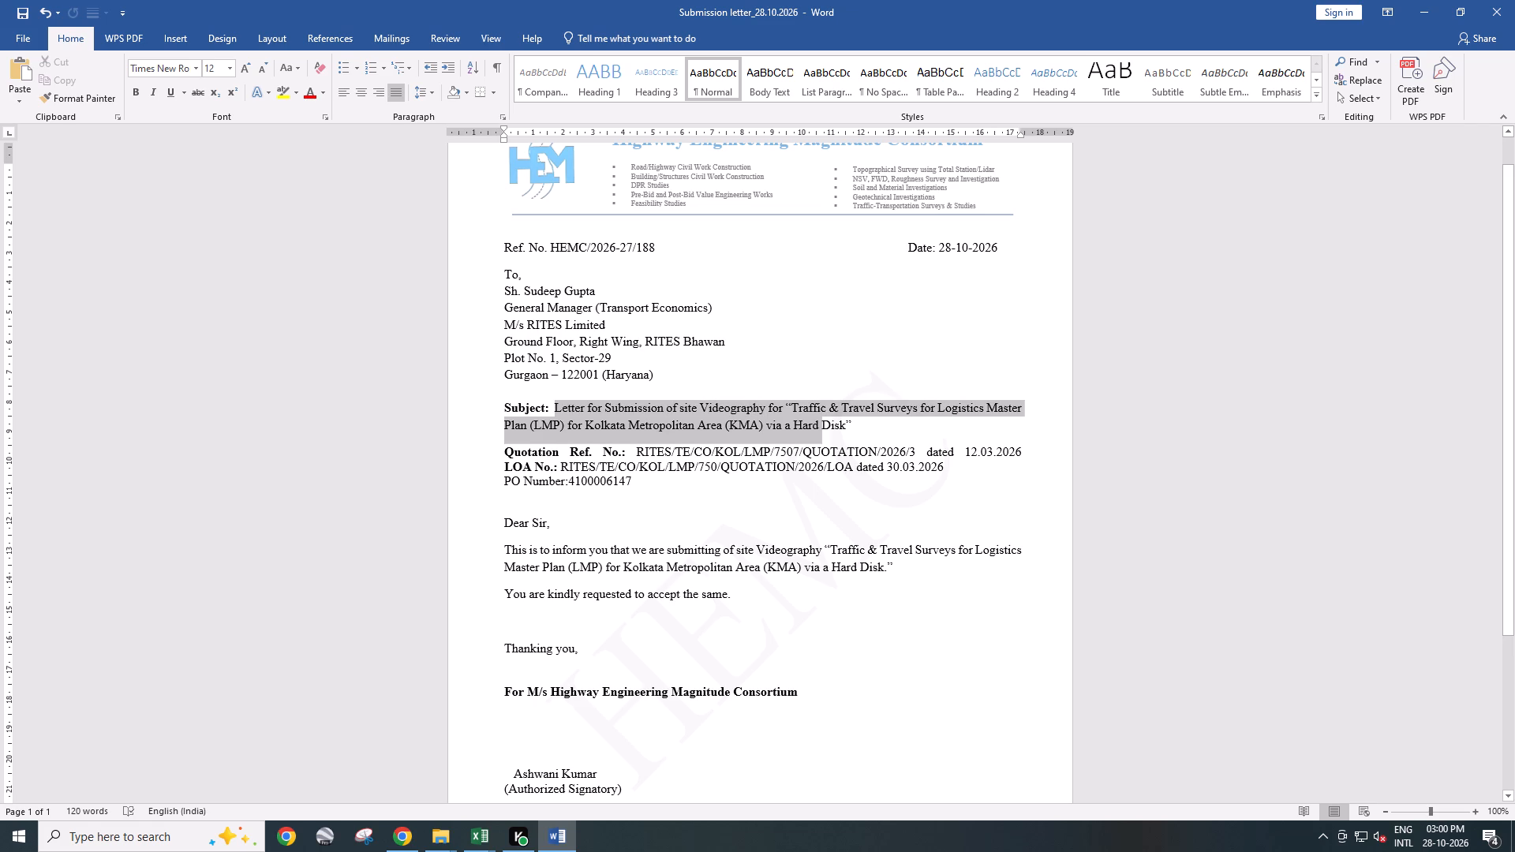
{"action": "left_click_drag", "start_coordinate": [818, 421], "coordinate": [830, 427]}
{"action": "key", "text": "ctrl+c"}
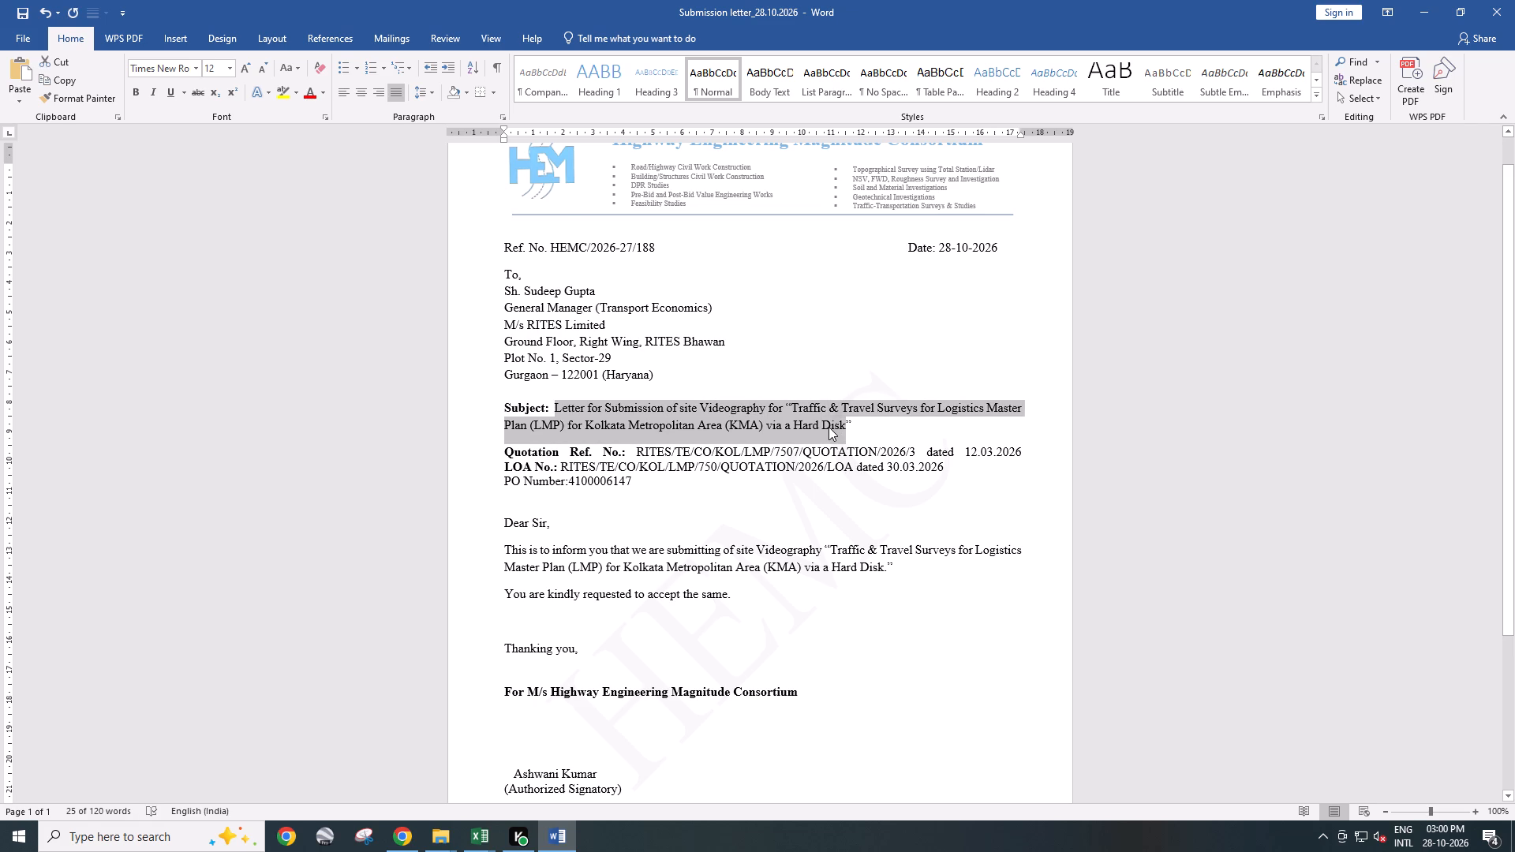
{"action": "key", "text": "alt+Tab"}
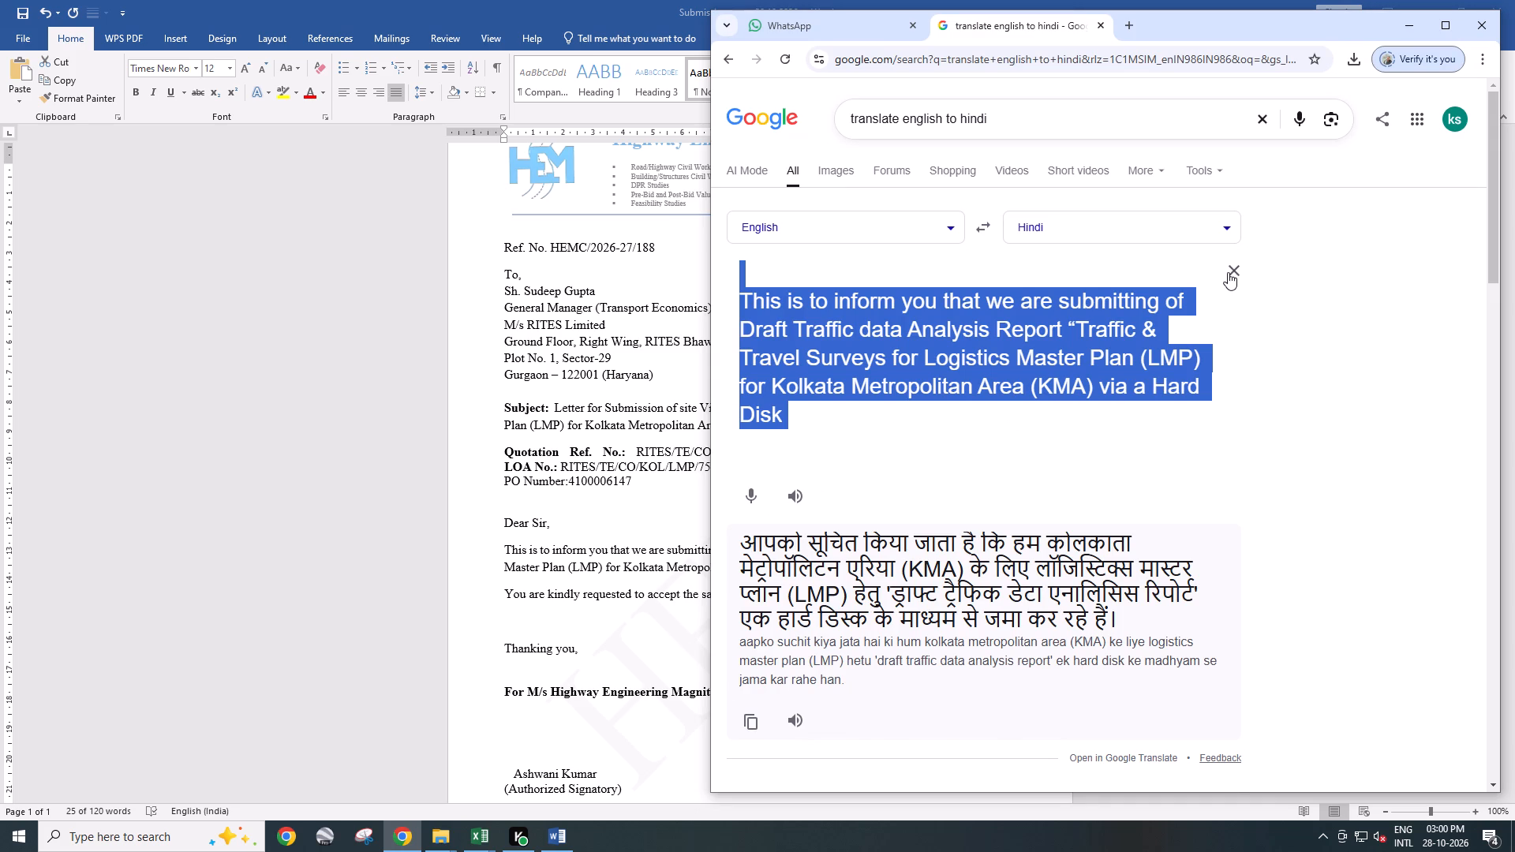
{"action": "left_click", "coordinate": [1233, 272]}
{"action": "key", "text": "ctrl+v"}
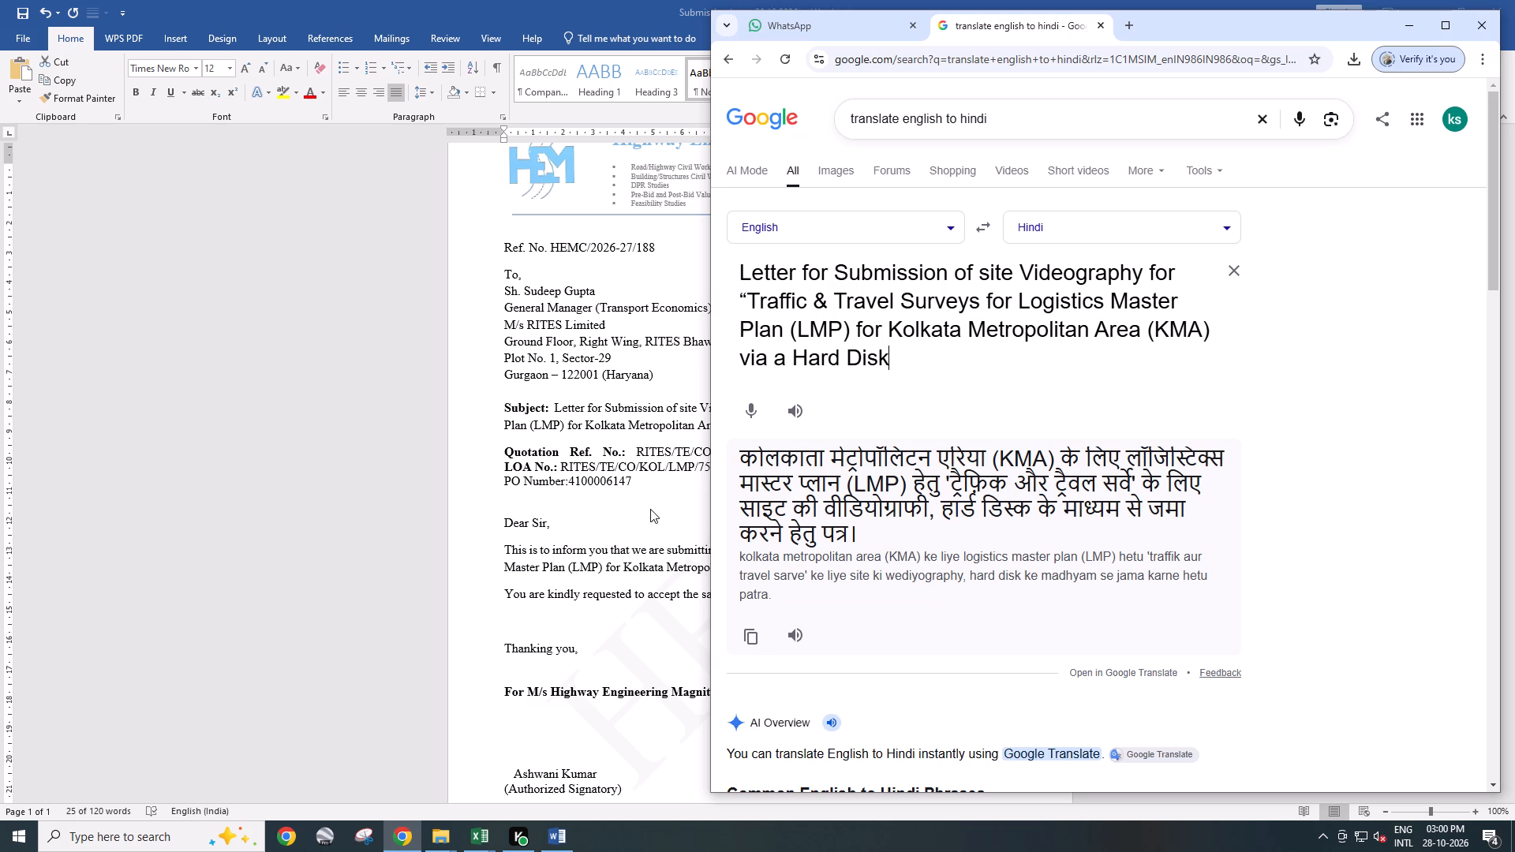
{"action": "left_click", "coordinate": [987, 226]}
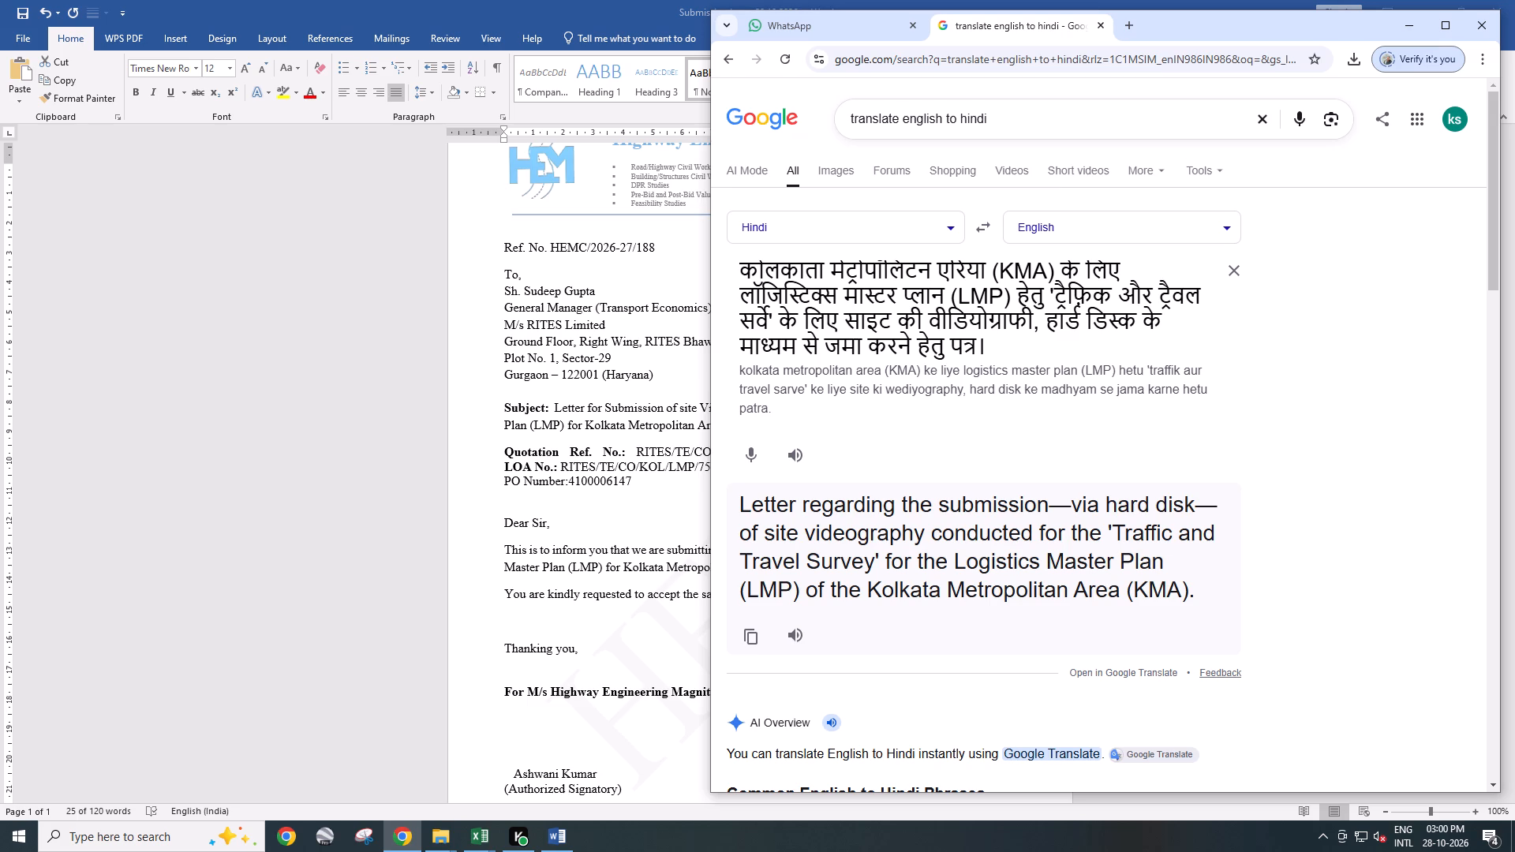
Switch back to the letter in Word and save it.
{"action": "left_click", "coordinate": [634, 570]}
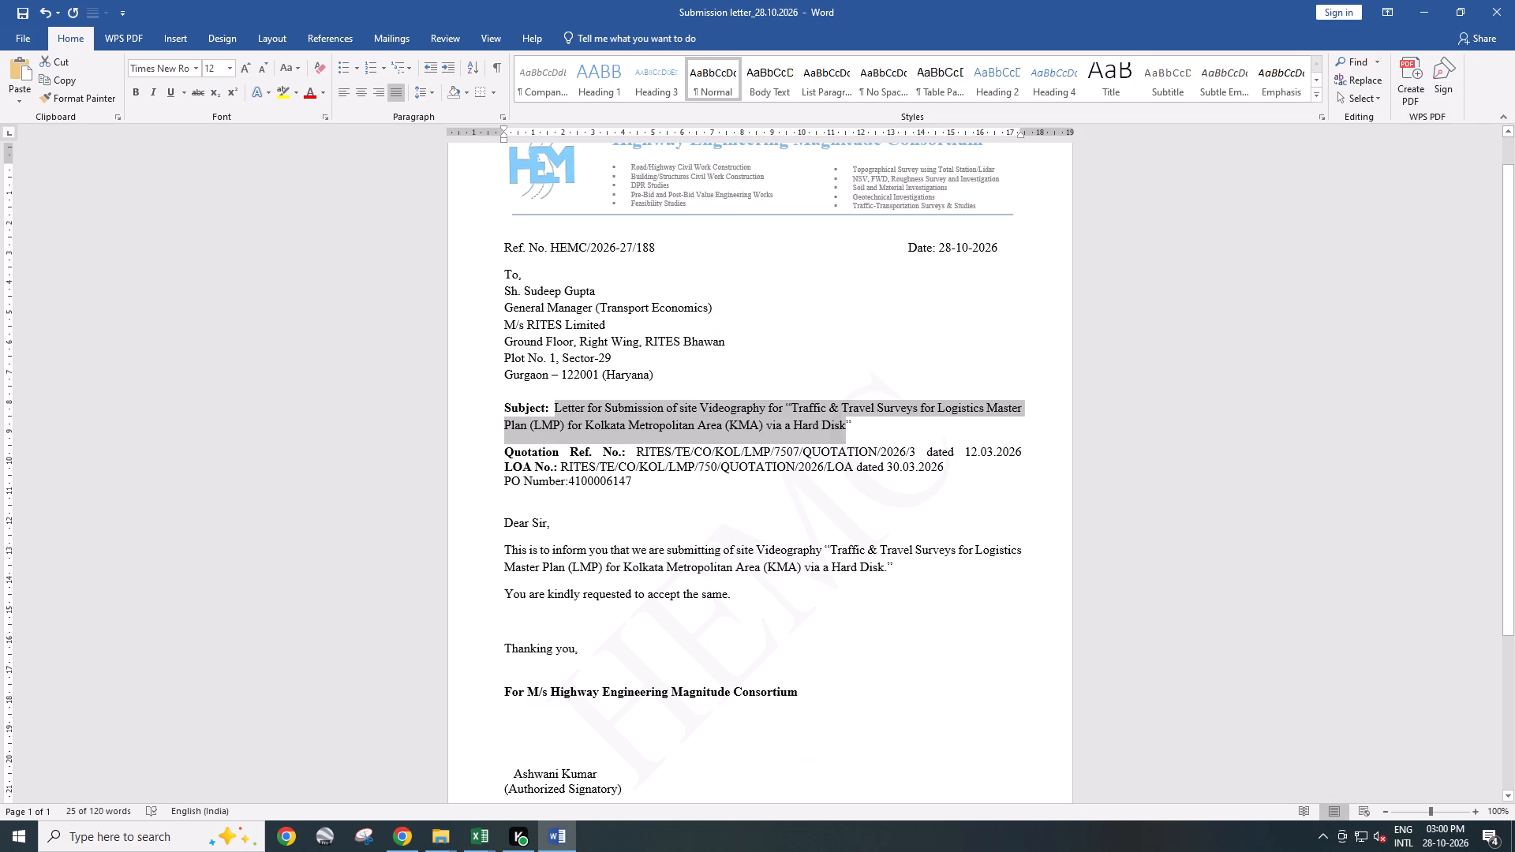
{"action": "key", "text": "Escape"}
{"action": "key", "text": "ctrl+s"}
Review the letter's layout from the letterhead down to the signatory block and page footer.
{"action": "scroll", "coordinate": [671, 522], "scroll_direction": "down", "scroll_amount": 2}
{"action": "scroll", "coordinate": [671, 522], "scroll_direction": "up", "scroll_amount": 1}
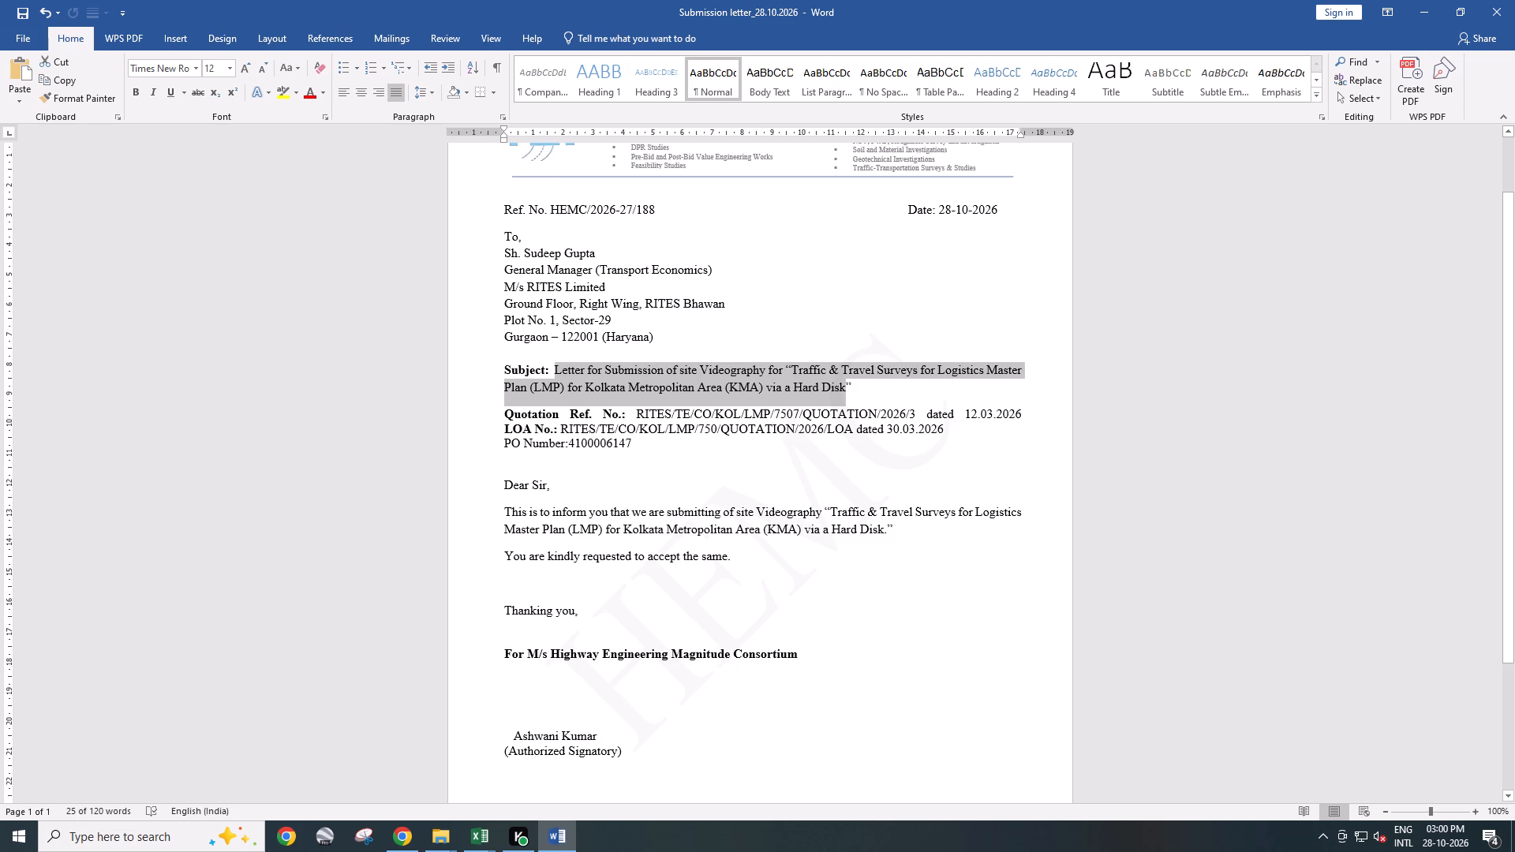
{"action": "scroll", "coordinate": [698, 585], "scroll_direction": "down", "scroll_amount": 3}
{"action": "scroll", "coordinate": [698, 585], "scroll_direction": "up", "scroll_amount": 2}
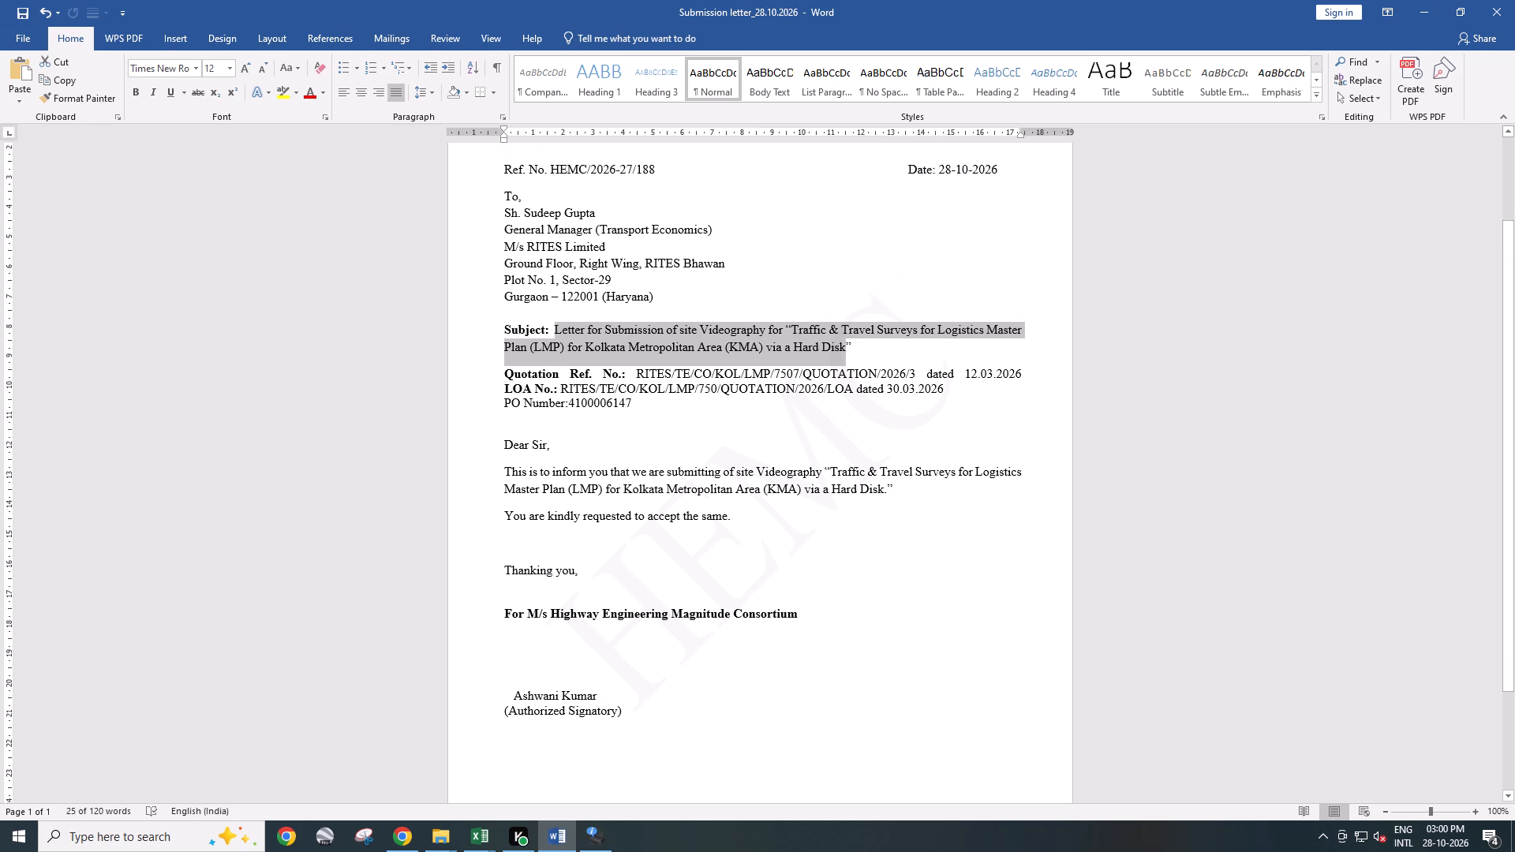
{"action": "scroll", "coordinate": [698, 585], "scroll_direction": "up", "scroll_amount": 1}
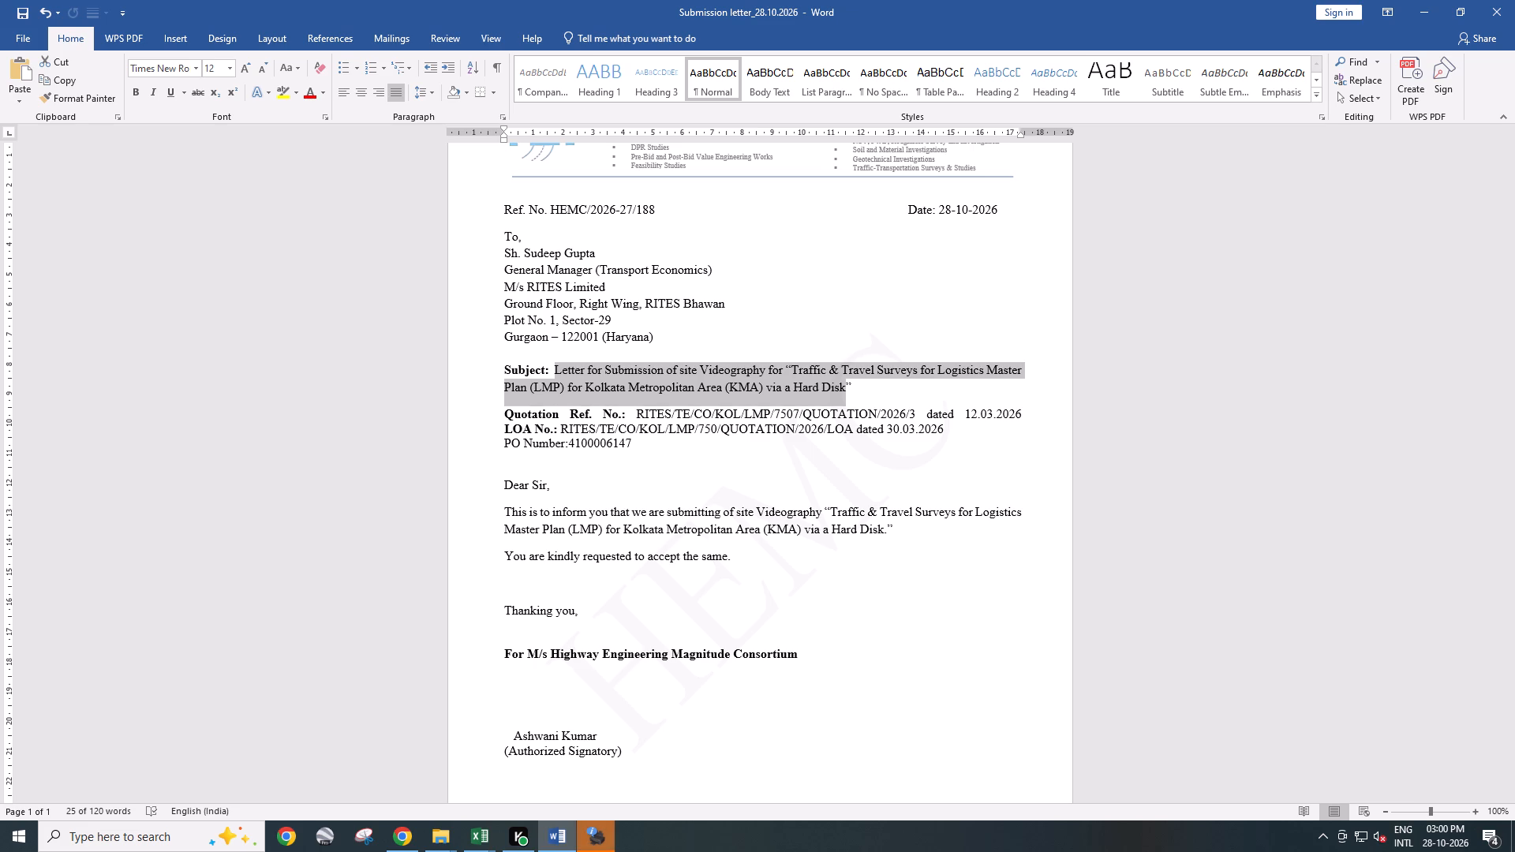
{"action": "scroll", "coordinate": [723, 546], "scroll_direction": "down", "scroll_amount": 5}
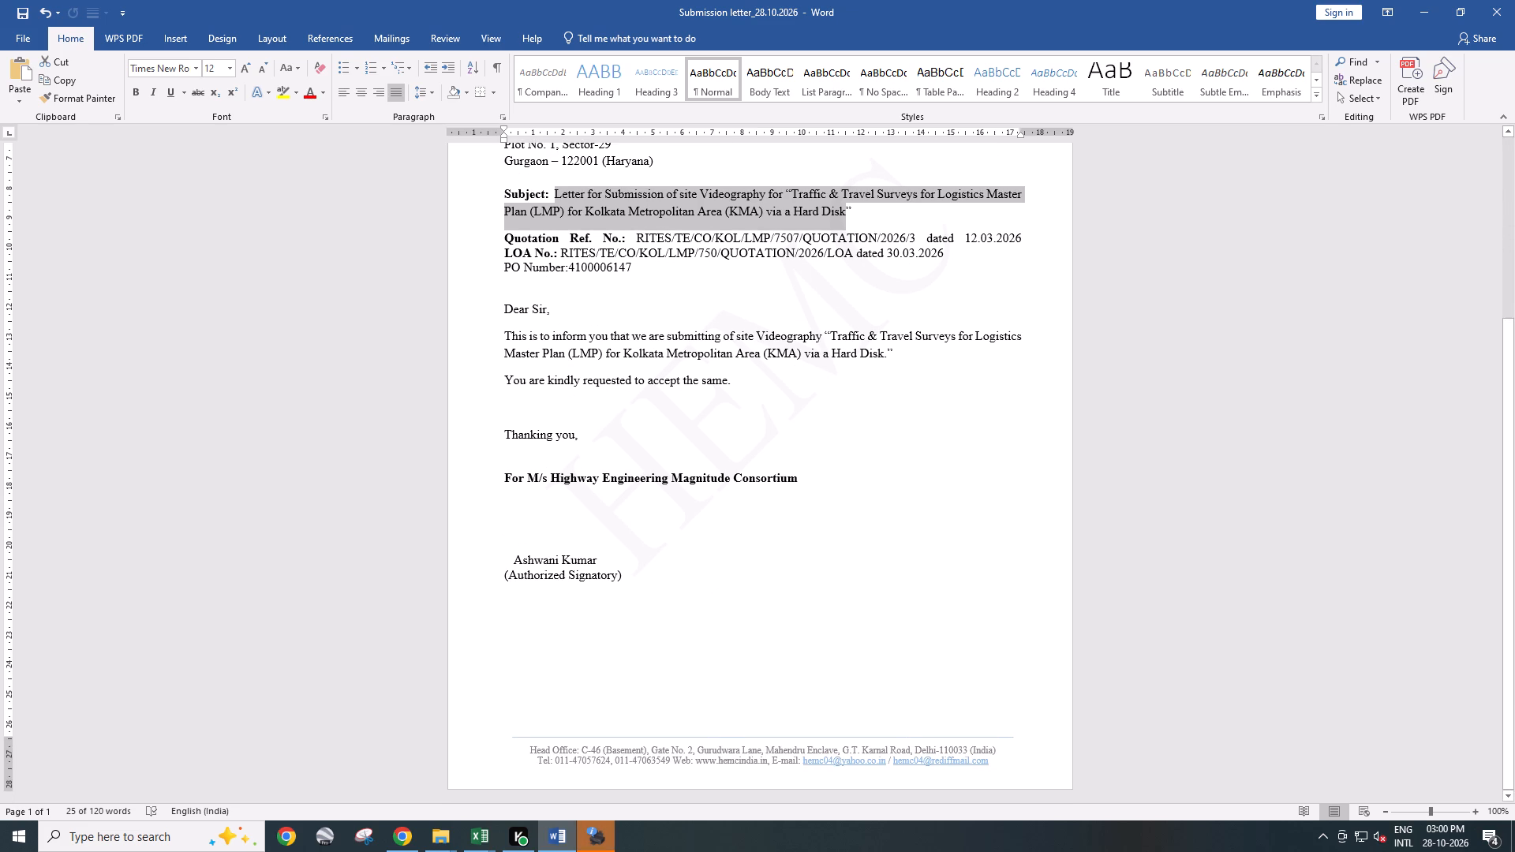
{"action": "scroll", "coordinate": [723, 546], "scroll_direction": "down", "scroll_amount": 7}
{"action": "scroll", "coordinate": [735, 562], "scroll_direction": "up", "scroll_amount": 8}
{"action": "scroll", "coordinate": [705, 506], "scroll_direction": "up", "scroll_amount": 1}
{"action": "scroll", "coordinate": [705, 506], "scroll_direction": "down", "scroll_amount": 2}
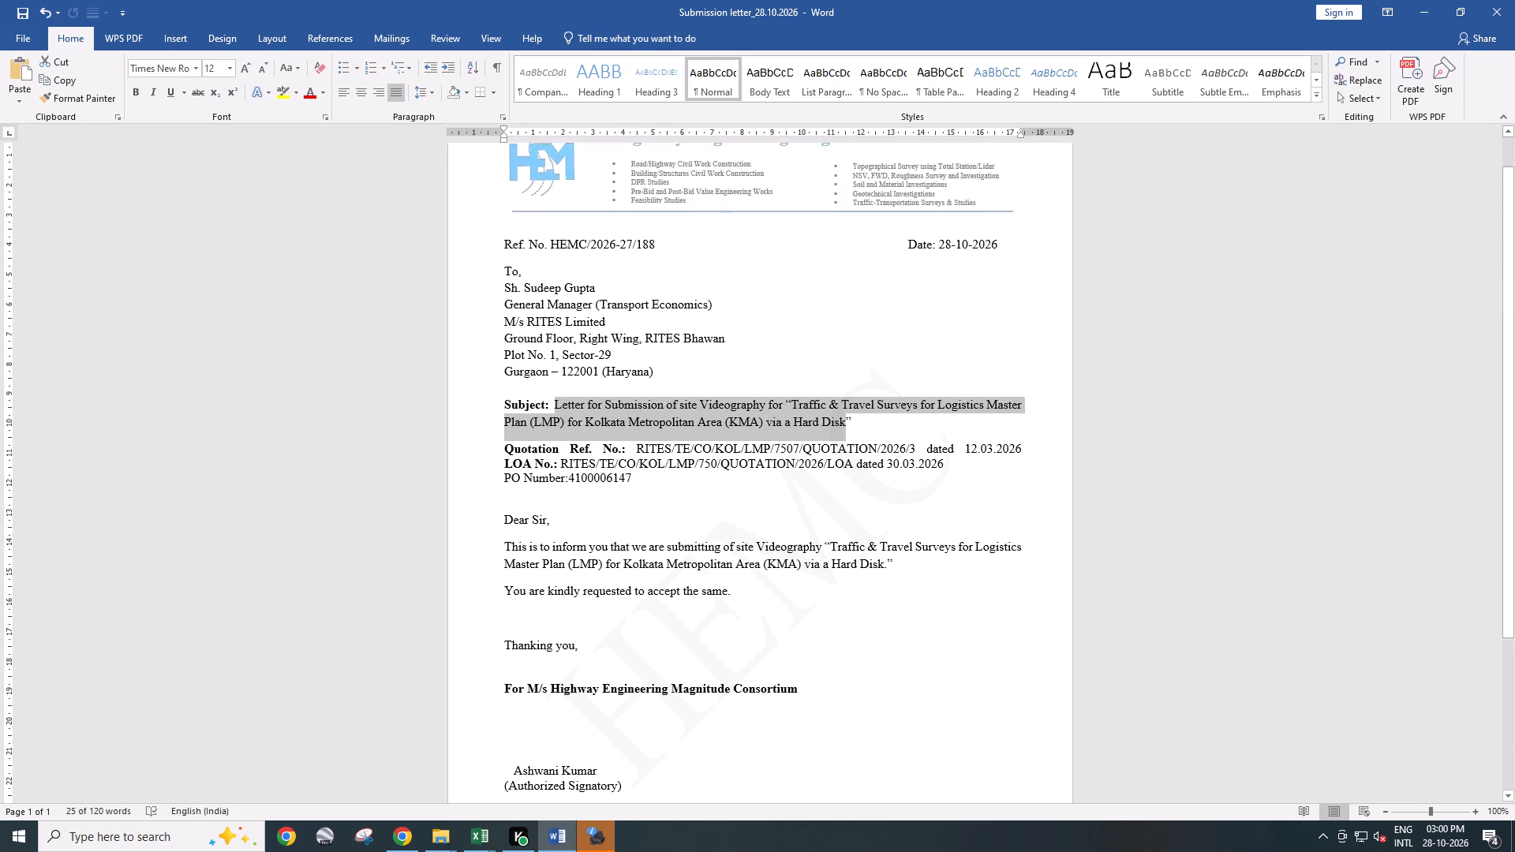
{"action": "scroll", "coordinate": [705, 499], "scroll_direction": "down", "scroll_amount": 1}
{"action": "scroll", "coordinate": [527, 684], "scroll_direction": "down", "scroll_amount": 4}
Insert one more blank line above the signatory's name and save the letter.
{"action": "left_click", "coordinate": [536, 546]}
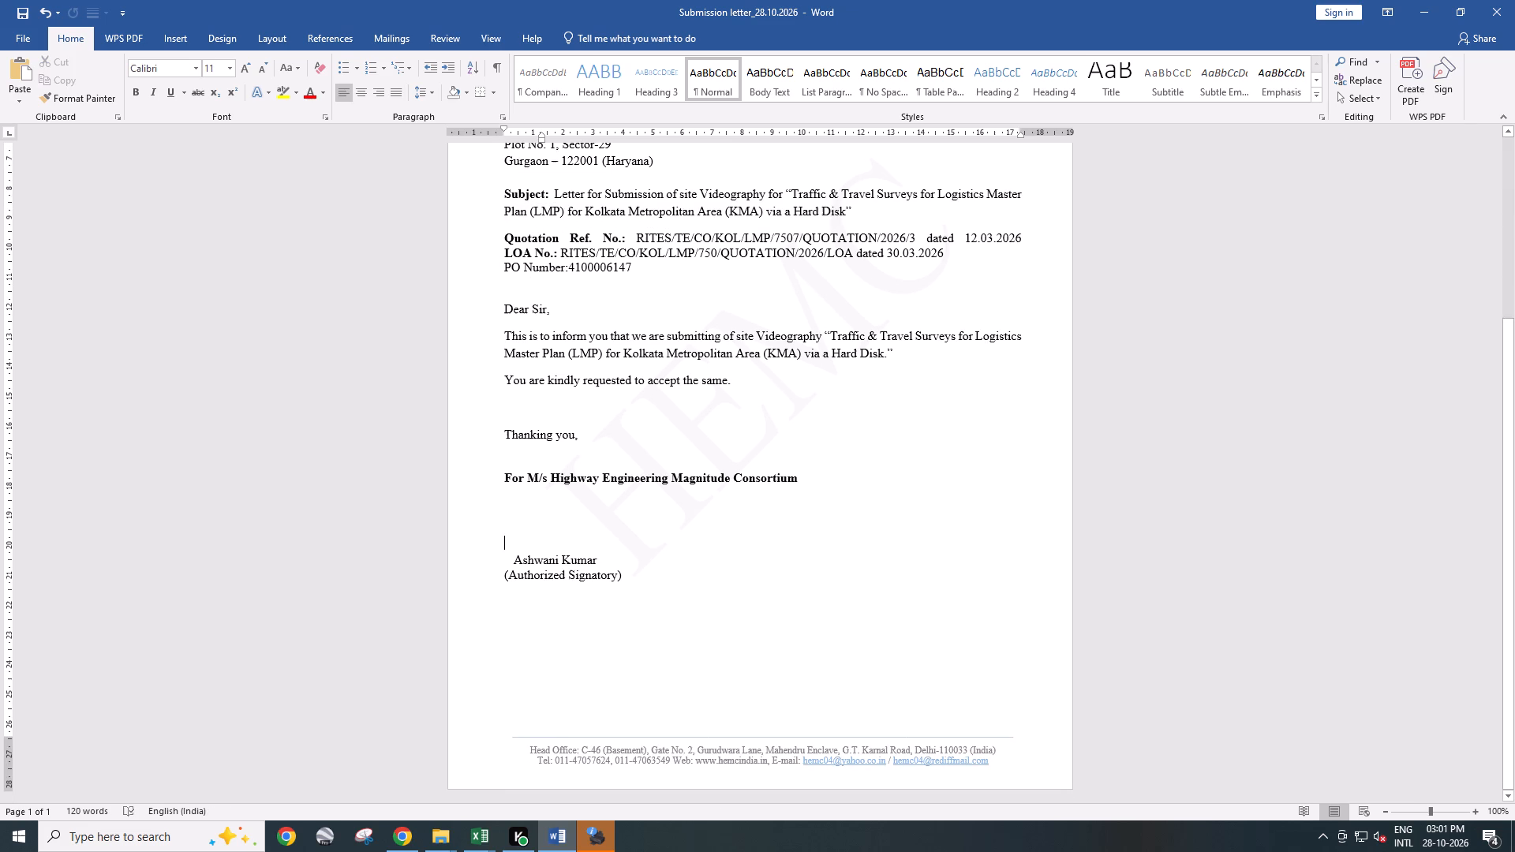
{"action": "key", "text": "Return"}
{"action": "scroll", "coordinate": [523, 454], "scroll_direction": "up", "scroll_amount": 5}
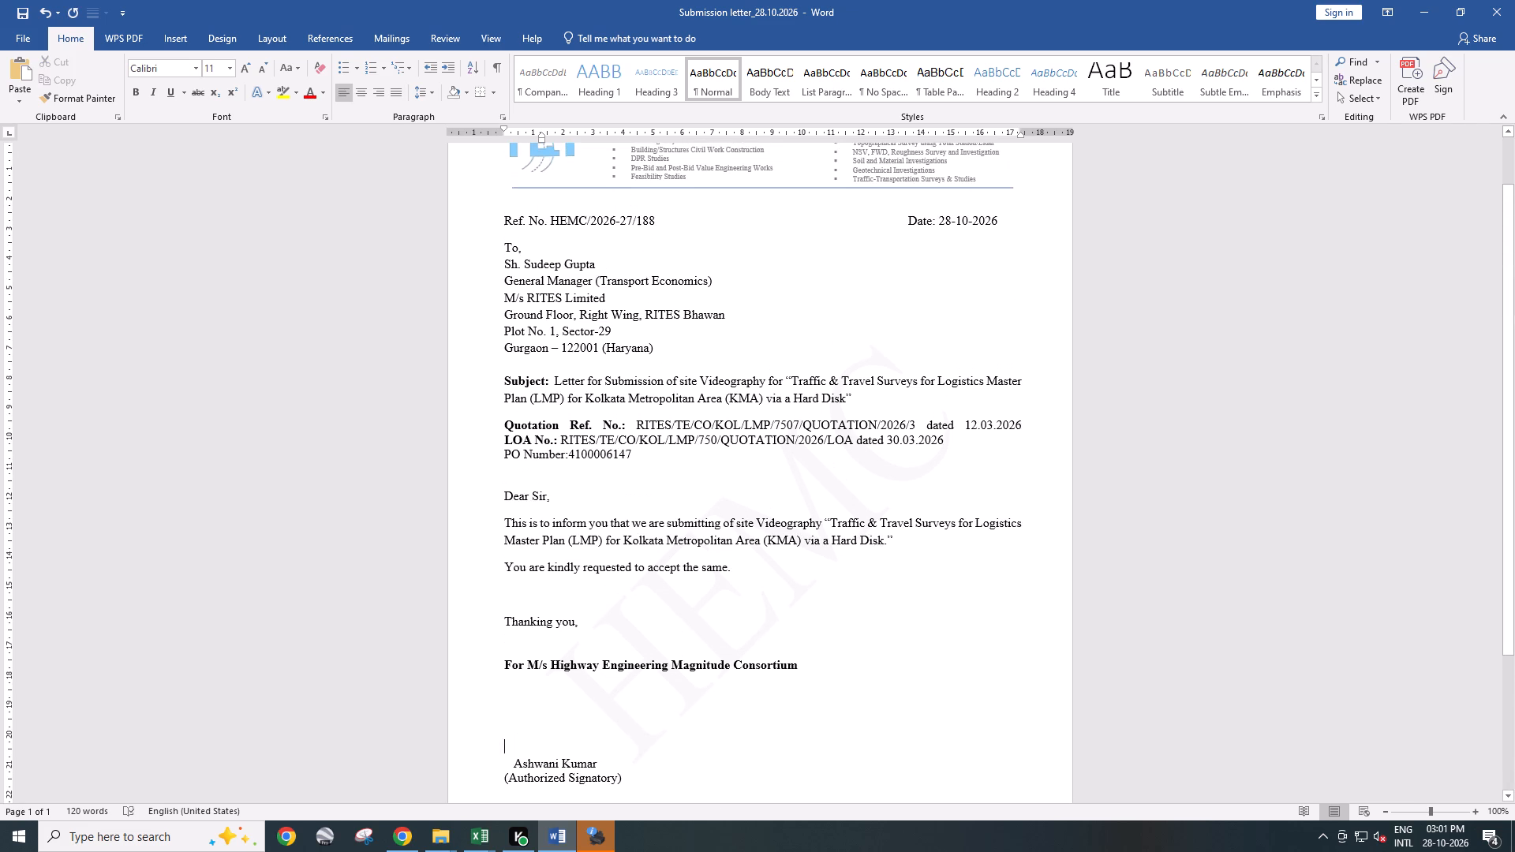
{"action": "key", "text": "ctrl+s"}
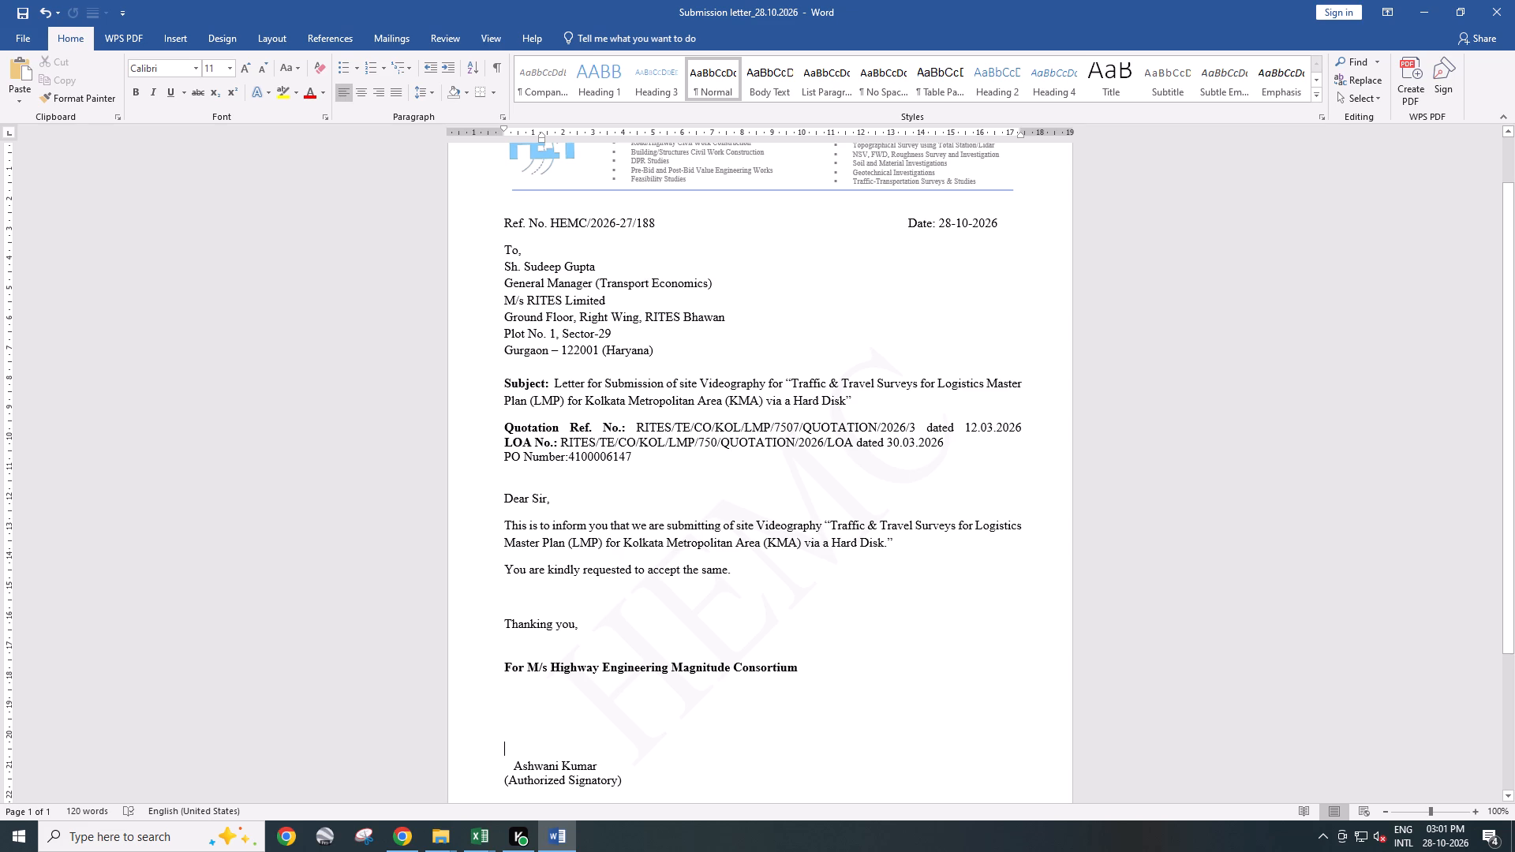
Add "Data" after "site Videography" in the body sentence and apply the spelling suggestion that separates it from "Traffic".
{"action": "left_click", "coordinate": [824, 523]}
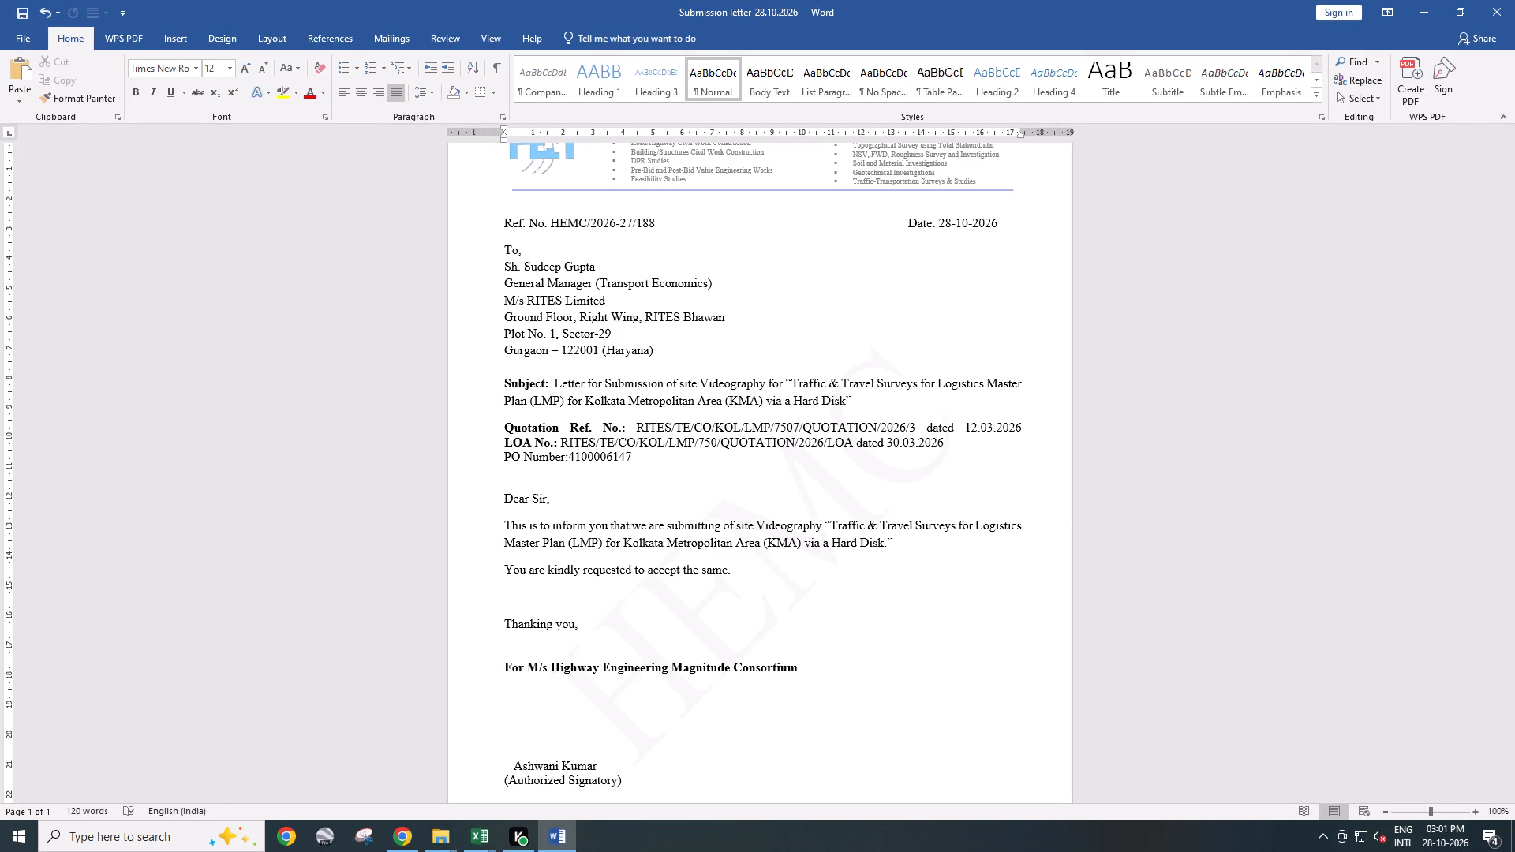
{"action": "key", "text": "d"}
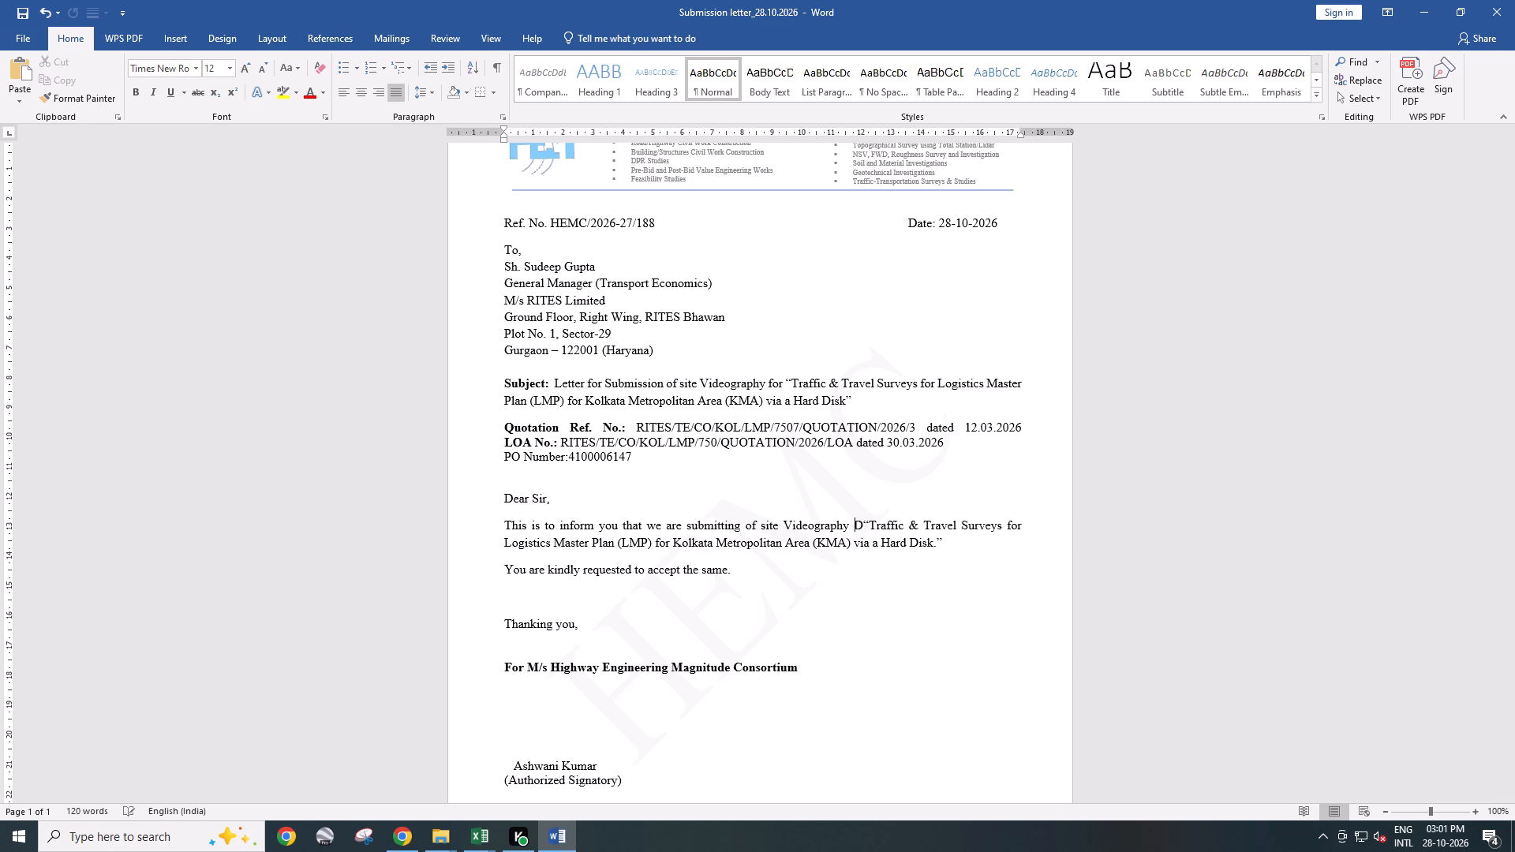
{"action": "type", "text": "ata"}
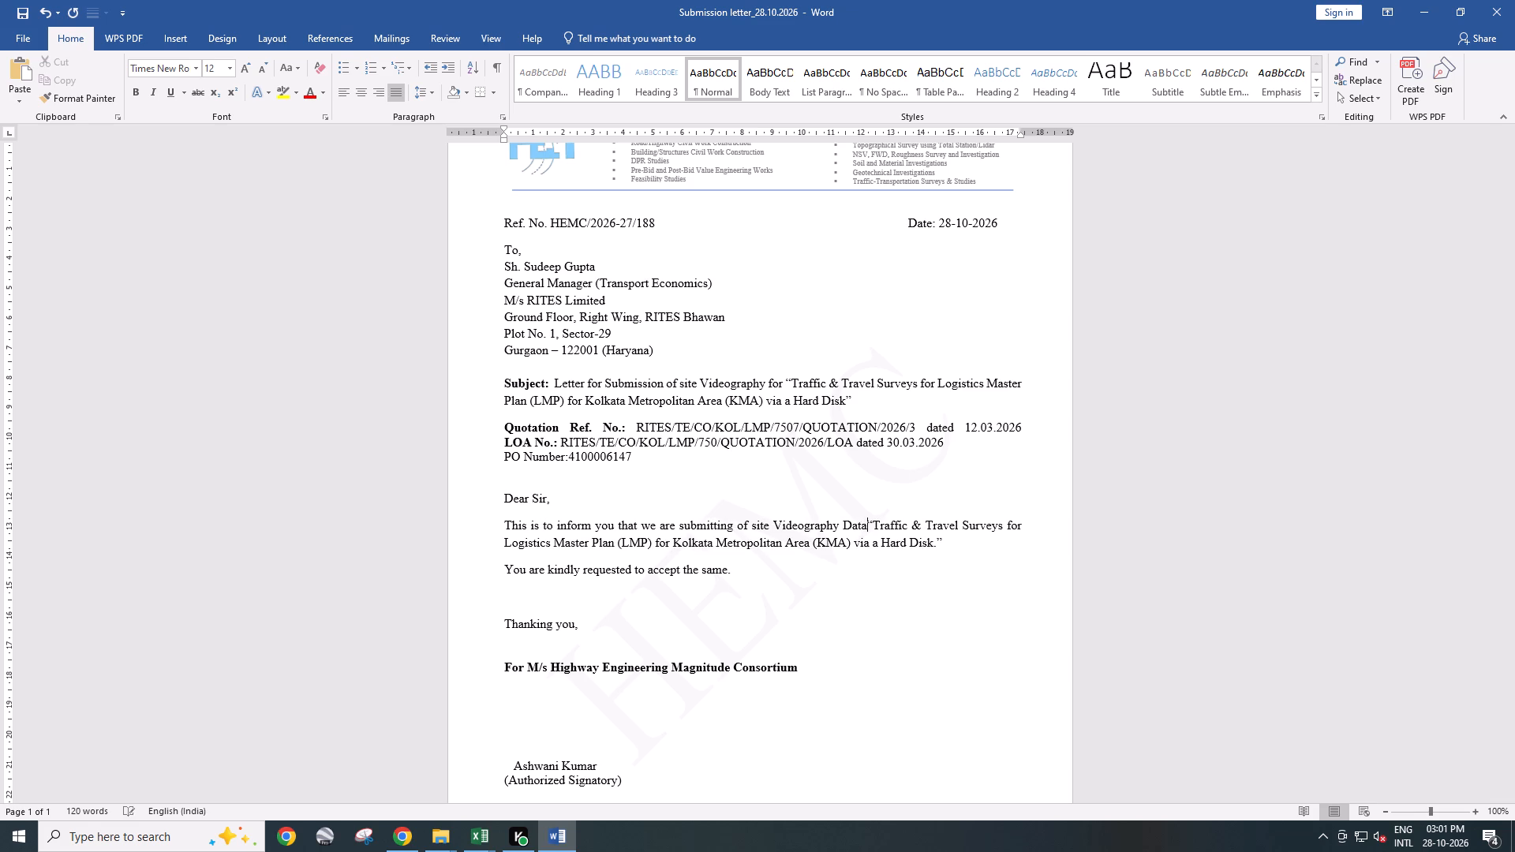
{"action": "left_click", "coordinate": [764, 383]}
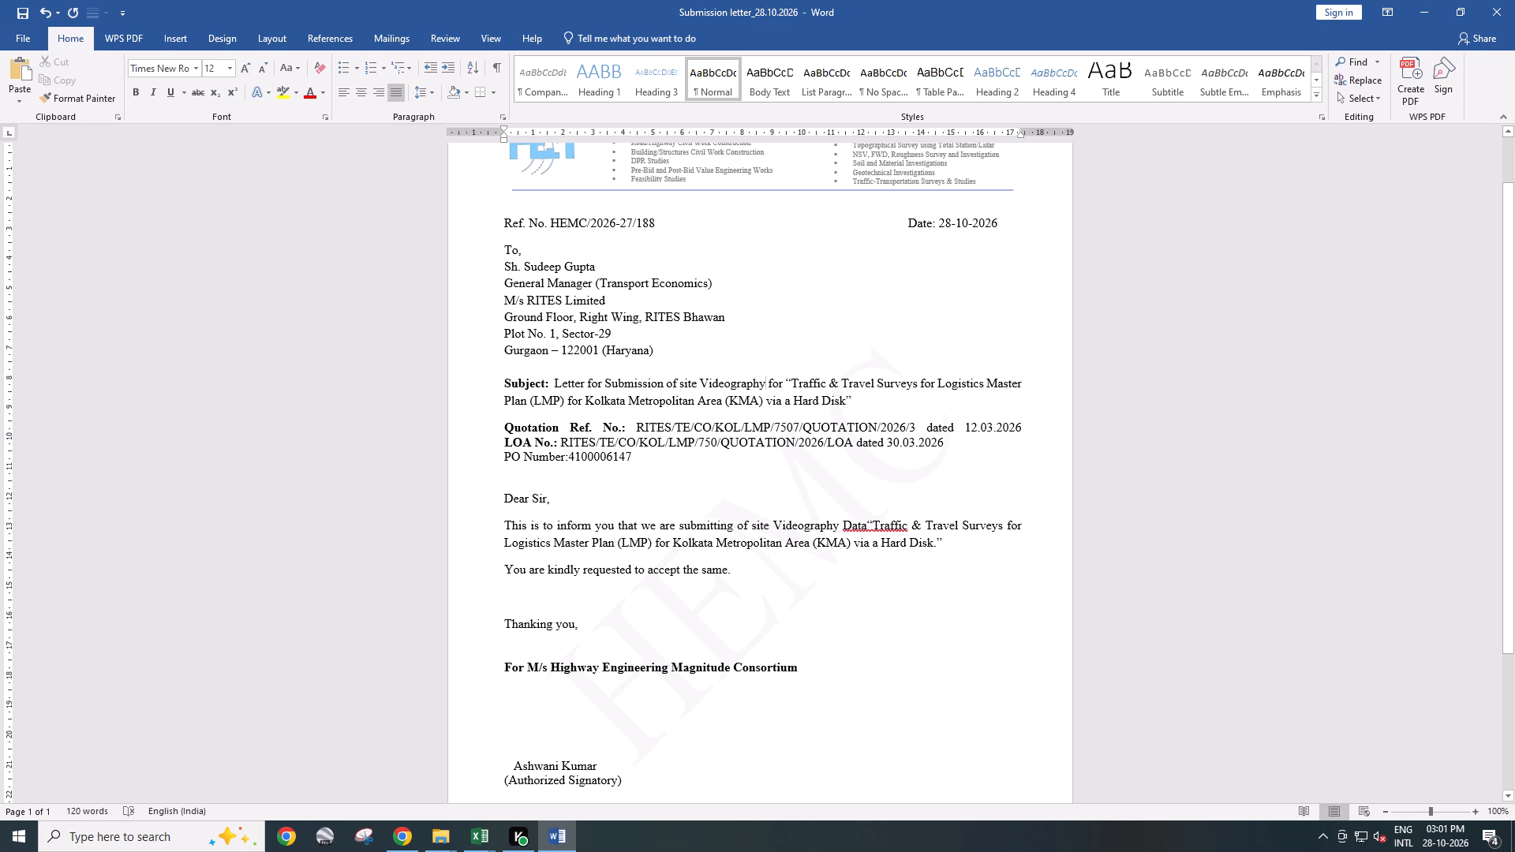
{"action": "right_click", "coordinate": [857, 525]}
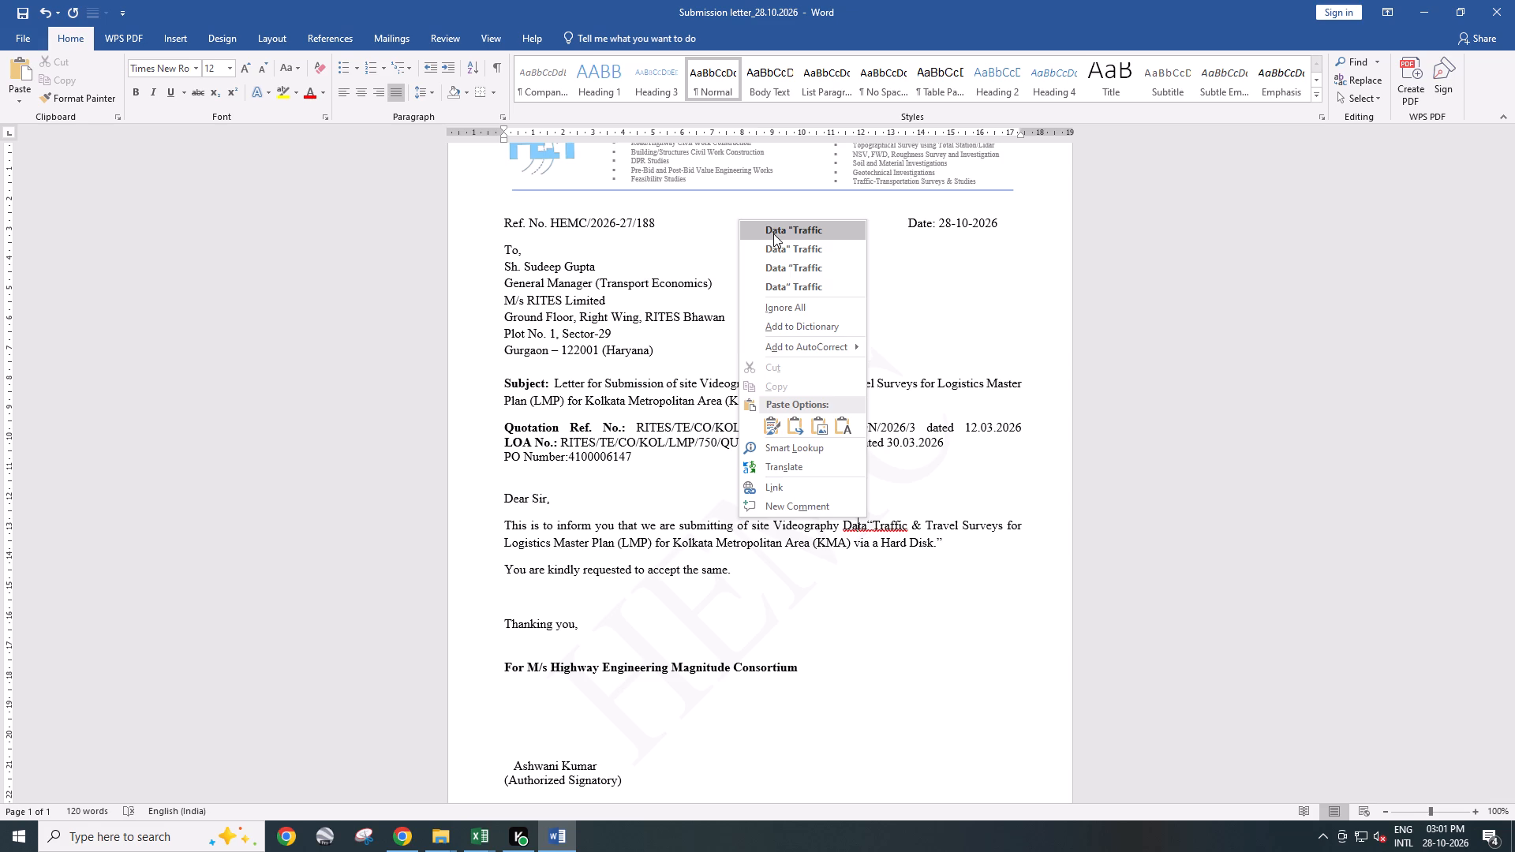
{"action": "left_click", "coordinate": [773, 234]}
Add "Data" with a capital D after "site Videography for" in the subject, and save the letter.
{"action": "left_click", "coordinate": [784, 383]}
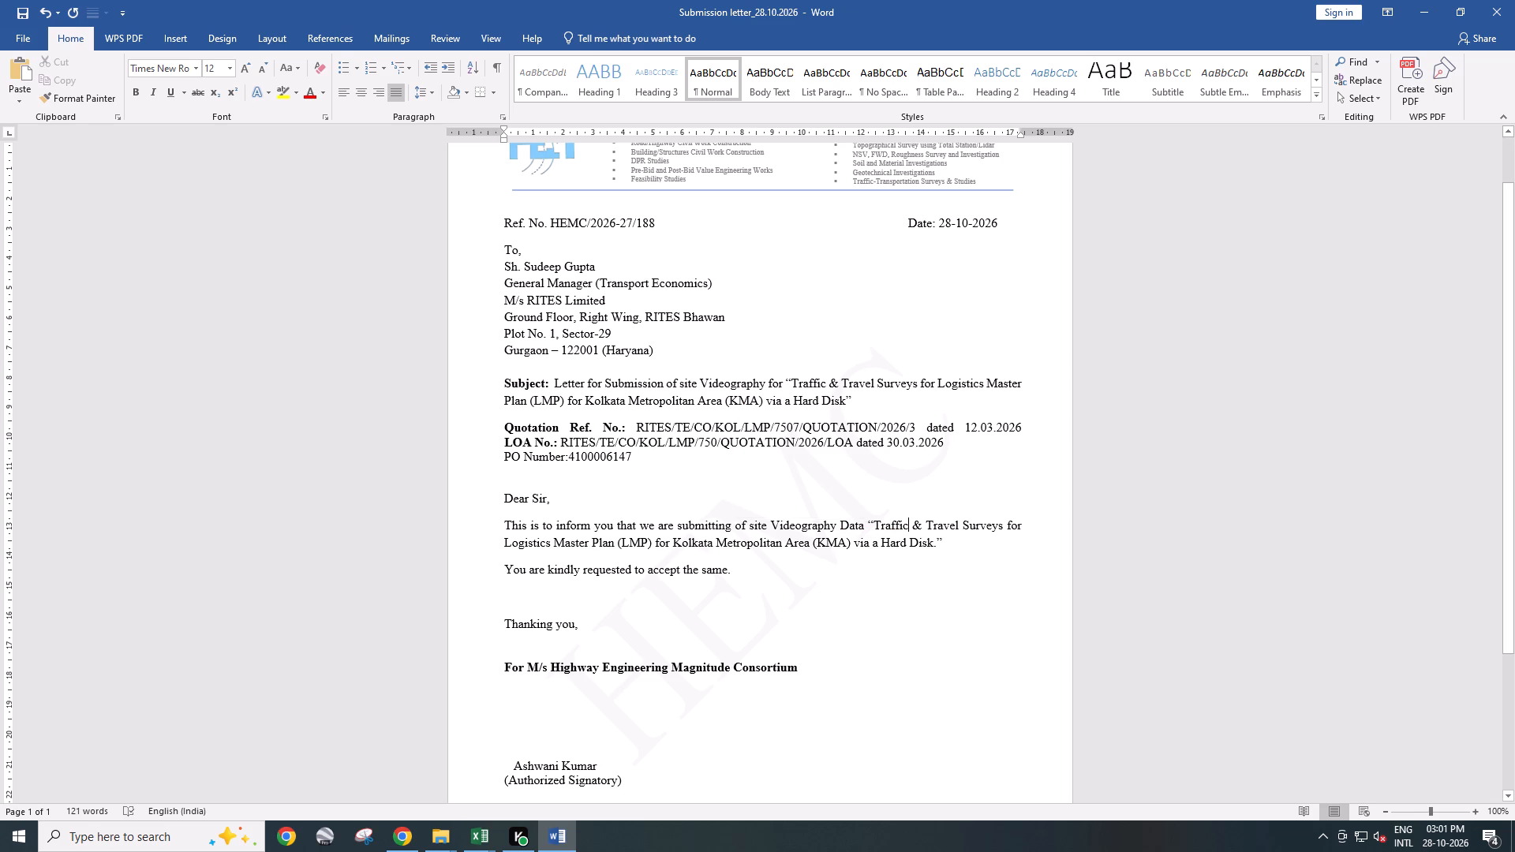
{"action": "key", "text": "space"}
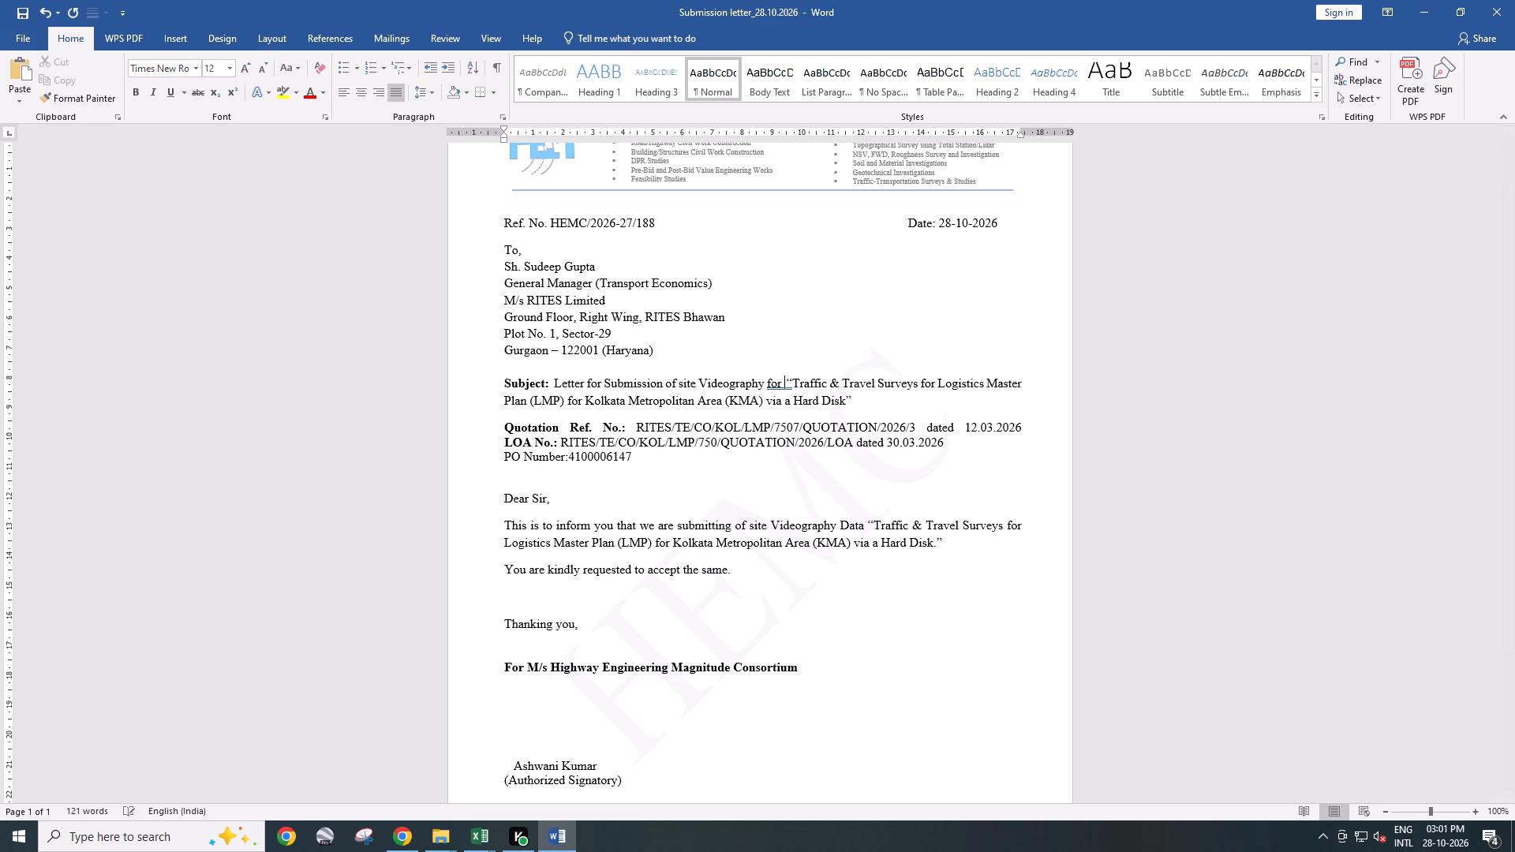
{"action": "type", "text": "da"}
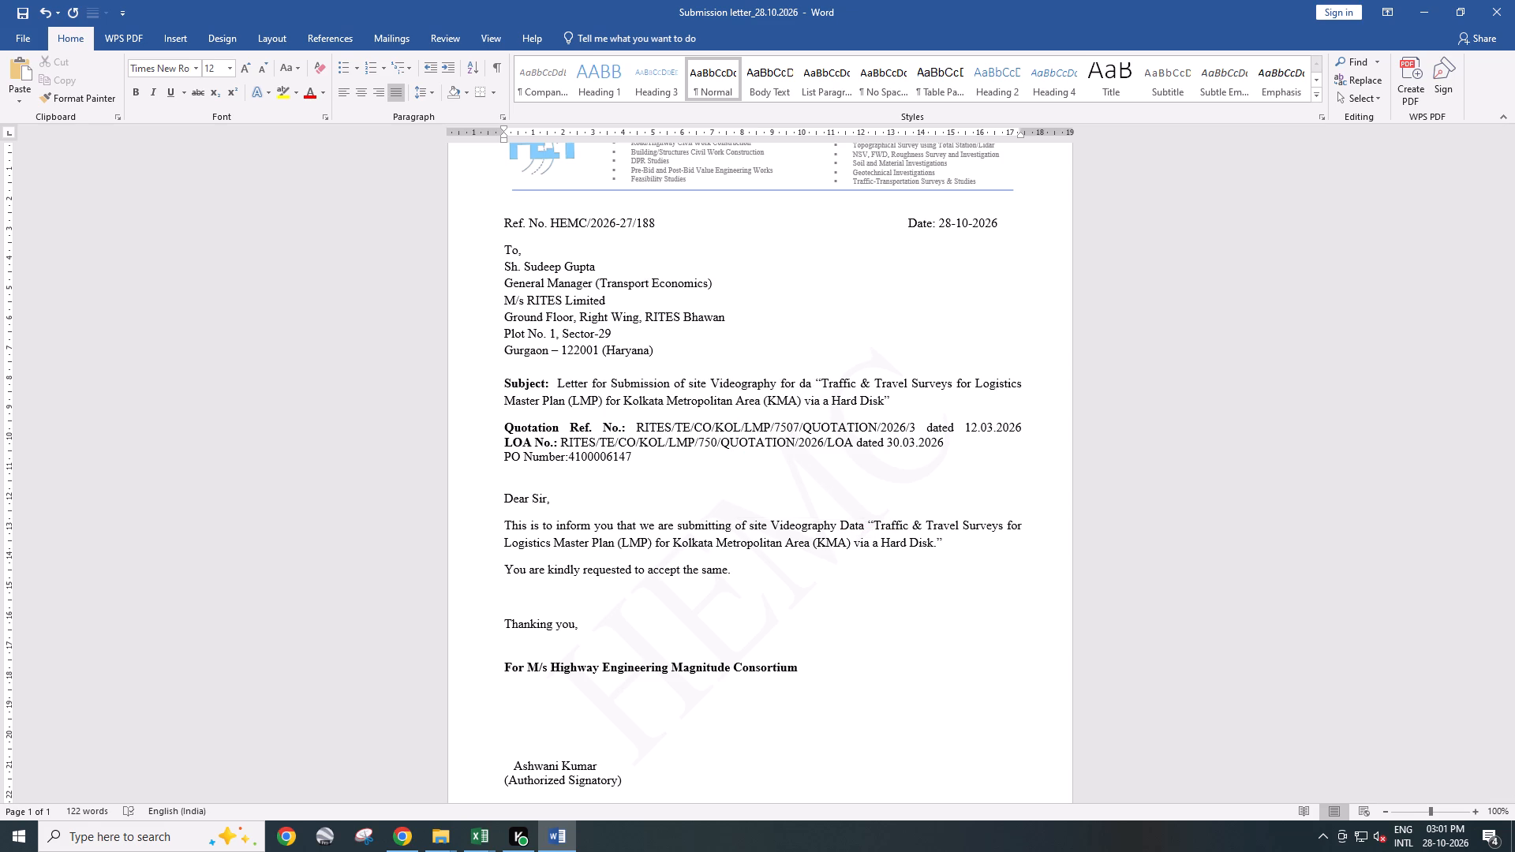
{"action": "key", "text": "BackSpace"}
{"action": "key", "text": "BackSpace"}
{"action": "type", "text": "Data"}
{"action": "left_click", "coordinate": [868, 620]}
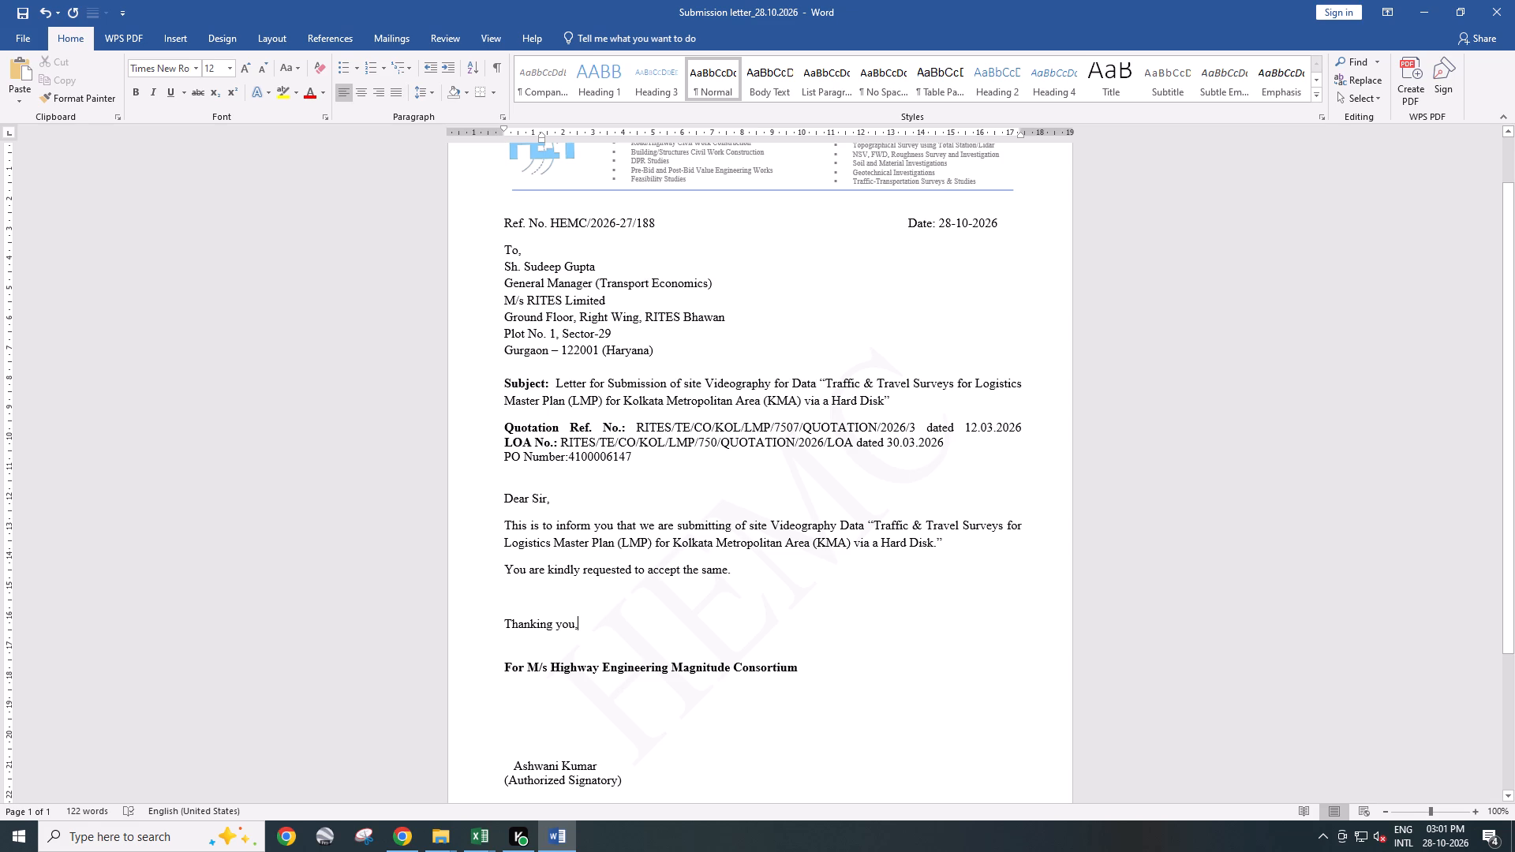
{"action": "scroll", "coordinate": [845, 650], "scroll_direction": "down", "scroll_amount": 1}
{"action": "key", "text": "ctrl+s"}
Print one copy of the letter on the Brother HL-L5210DW series printer.
{"action": "scroll", "coordinate": [845, 650], "scroll_direction": "up", "scroll_amount": 5}
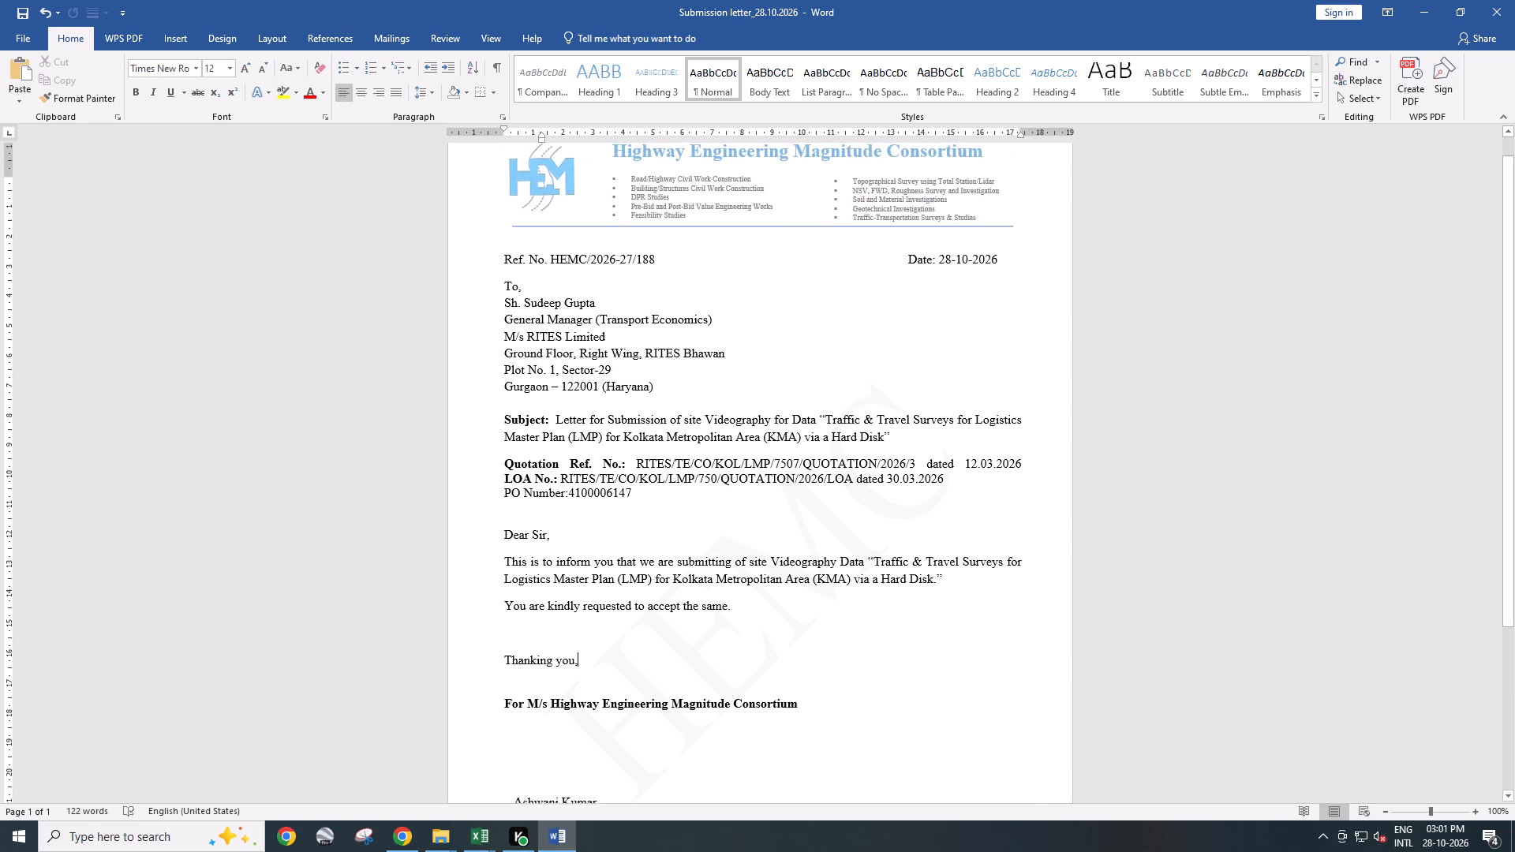
{"action": "scroll", "coordinate": [845, 650], "scroll_direction": "up", "scroll_amount": 3}
{"action": "key", "text": "ctrl+p"}
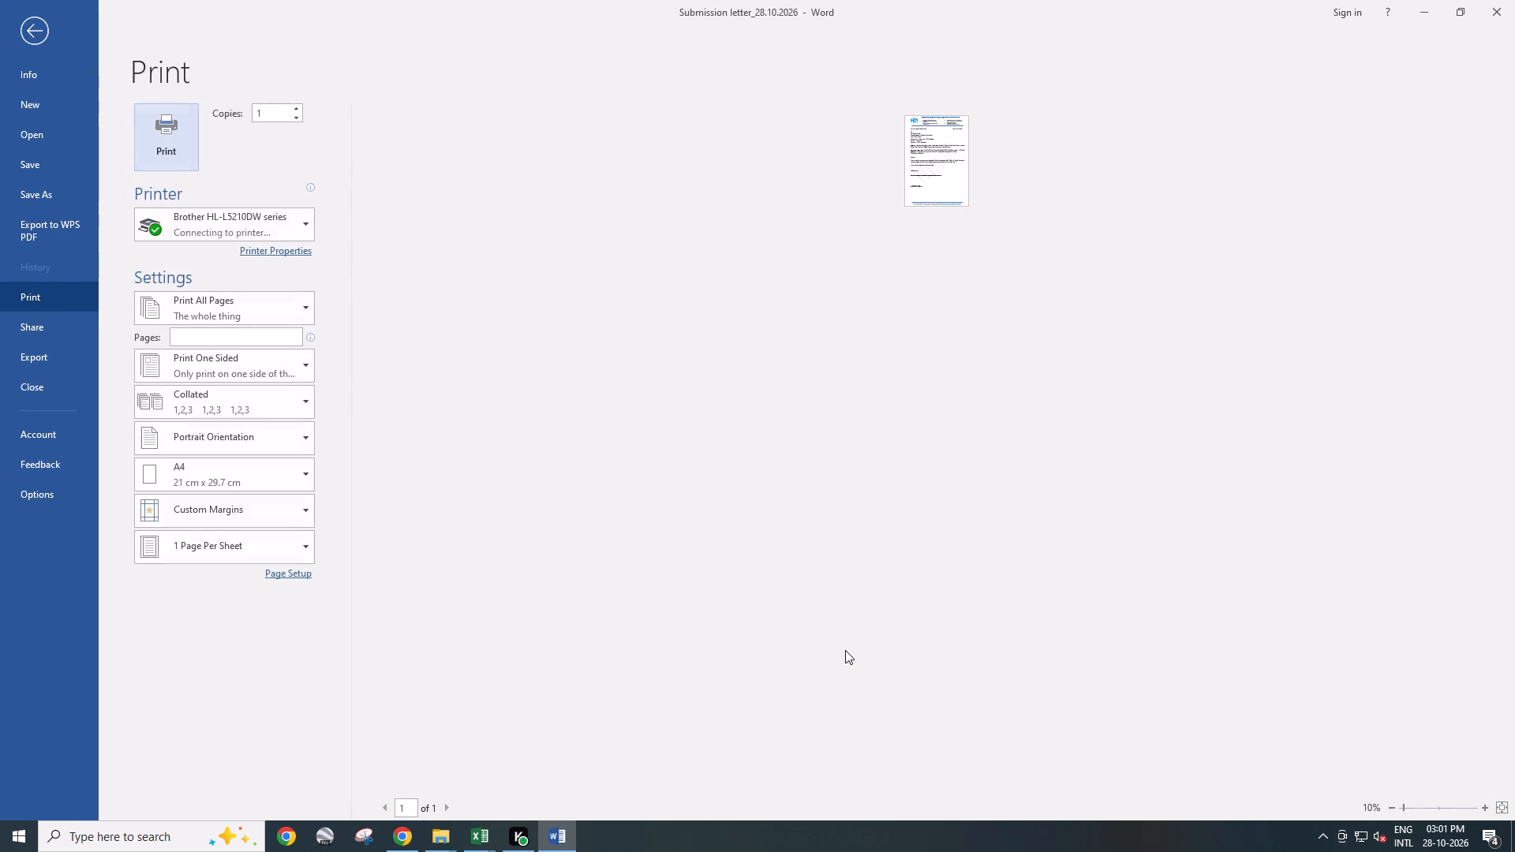
{"action": "left_click", "coordinate": [169, 150]}
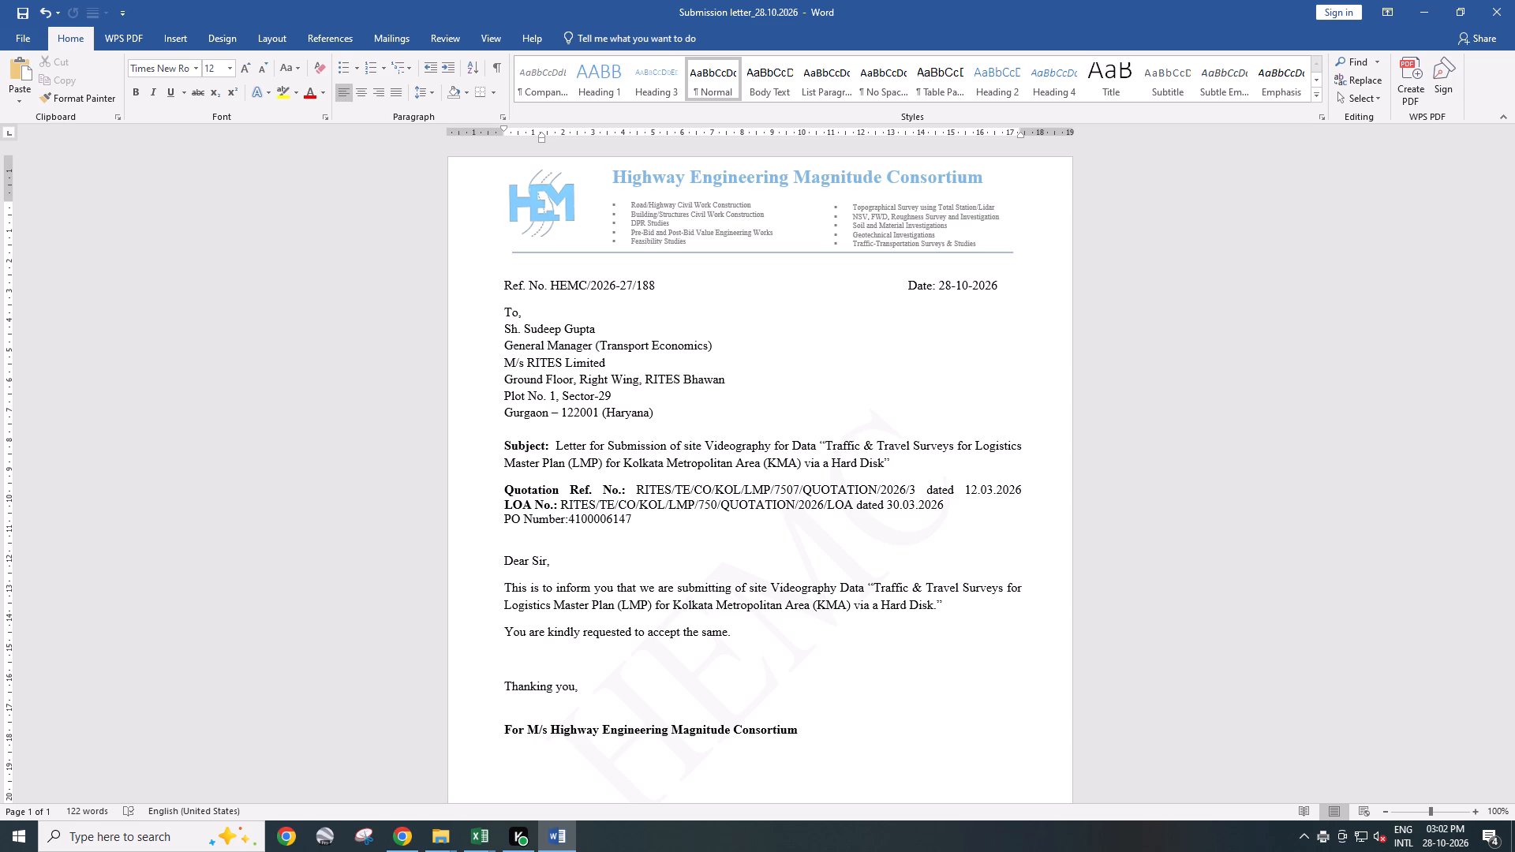
Print one copy of the letter on the EPSON L11050 Series network printer.
{"action": "key", "text": "ctrl+p"}
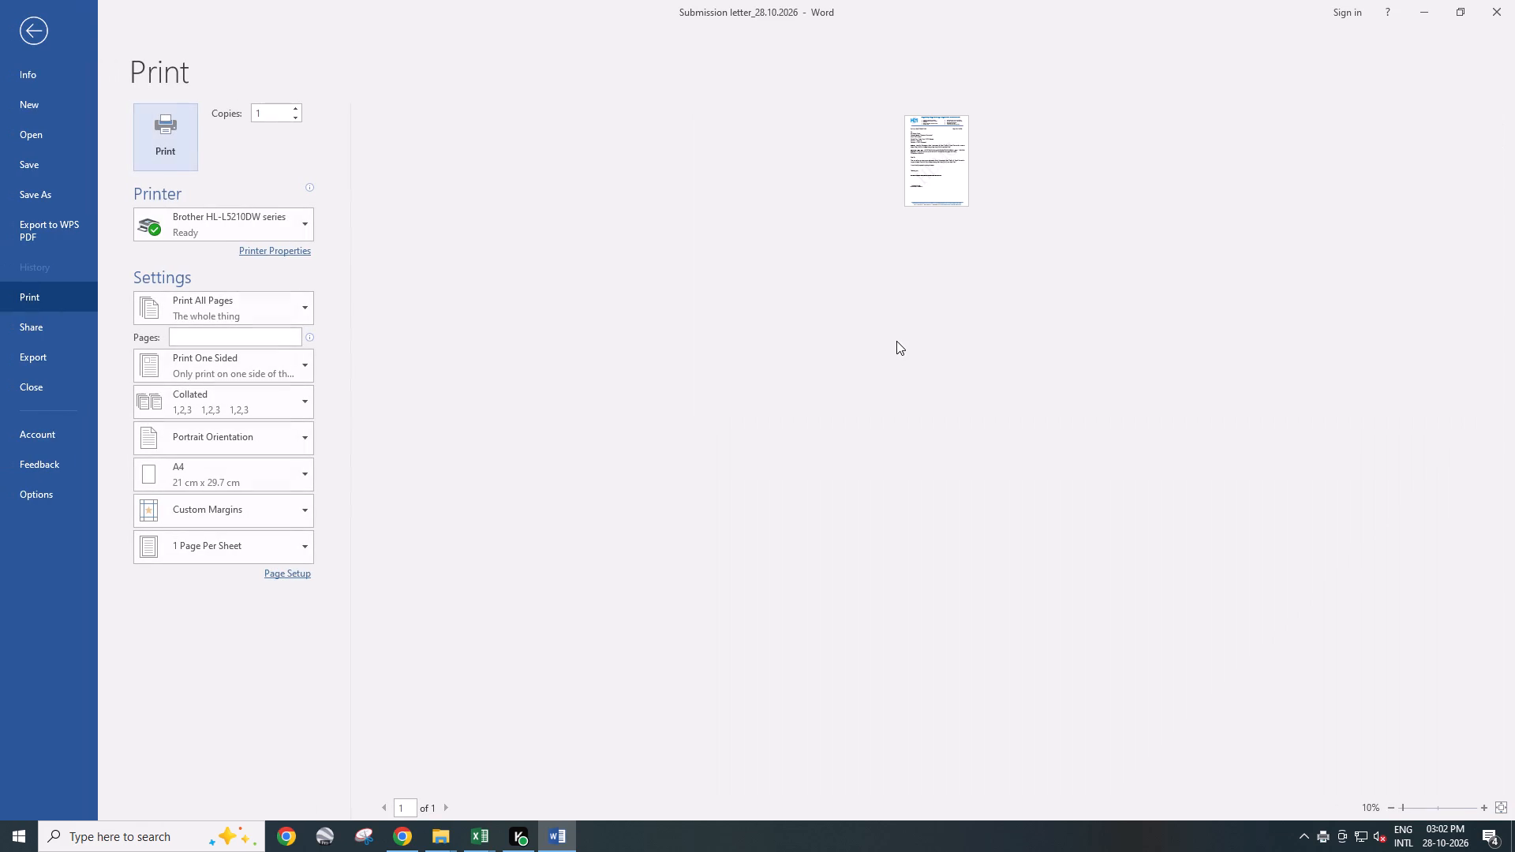
{"action": "left_click", "coordinate": [187, 230]}
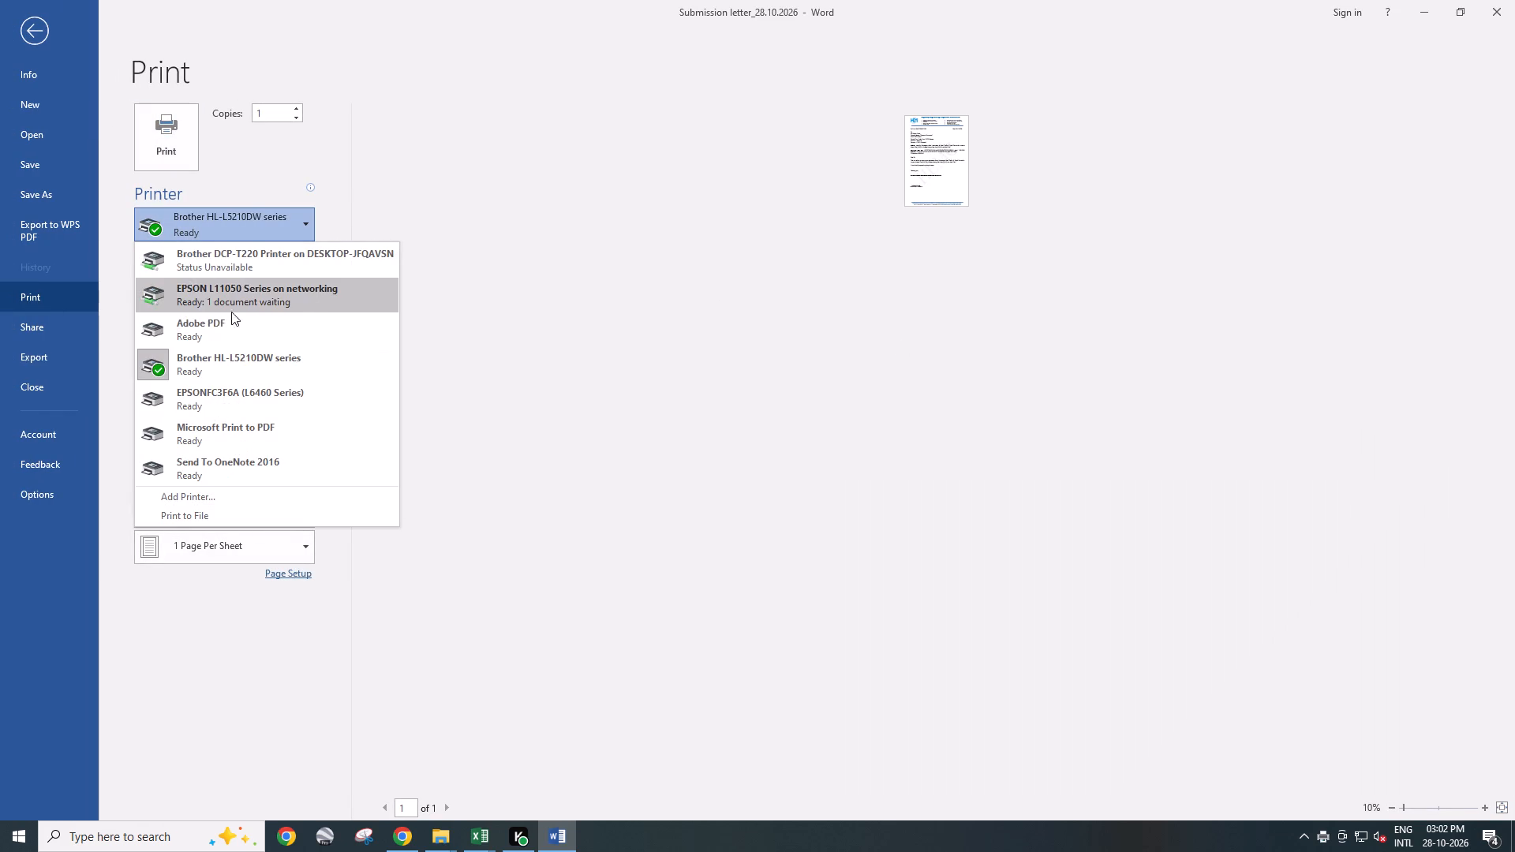
{"action": "left_click", "coordinate": [234, 297]}
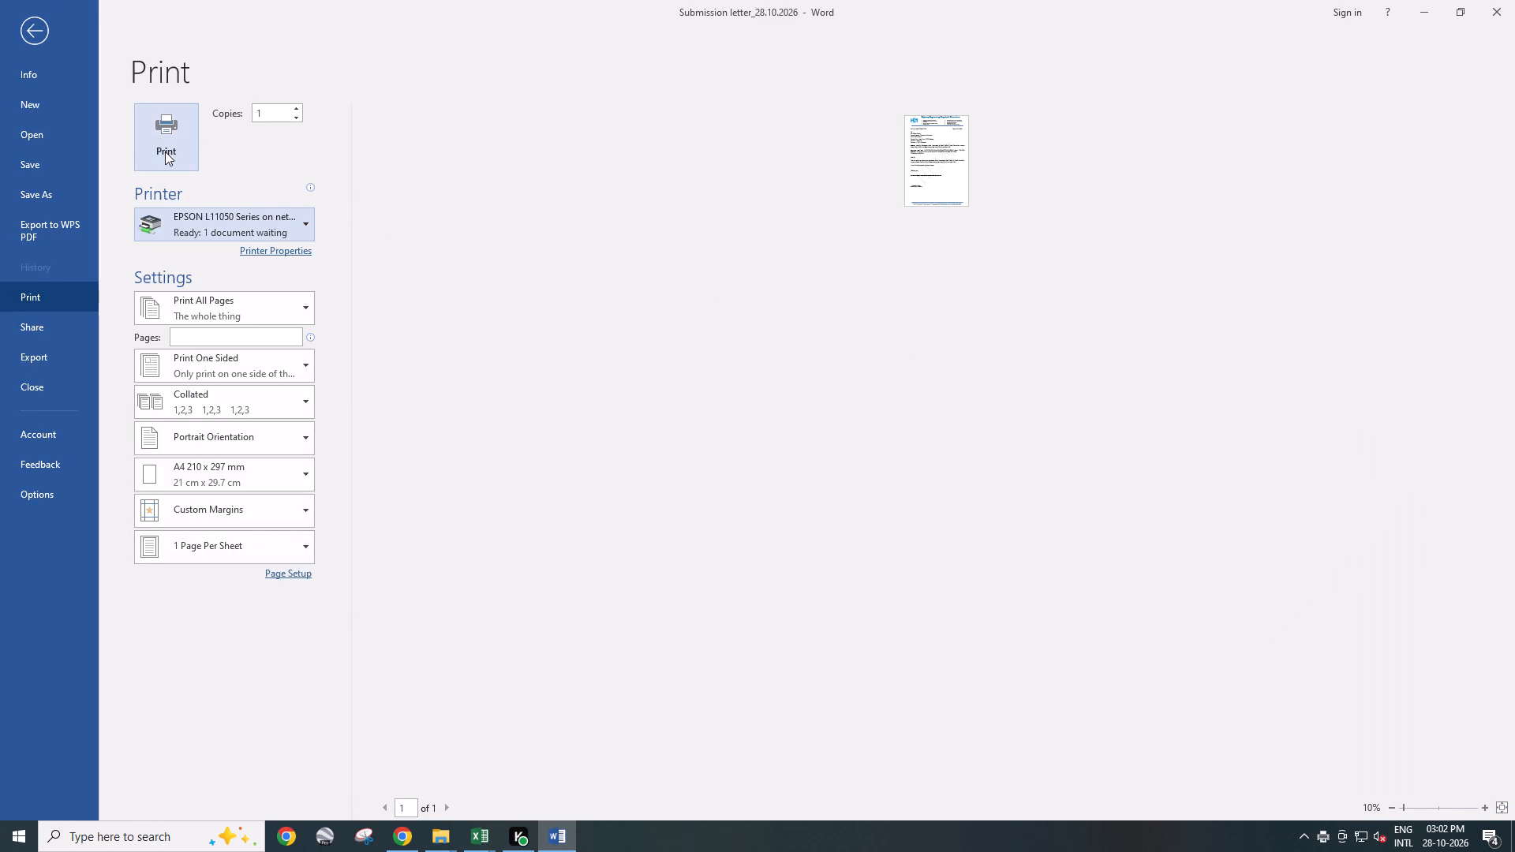
{"action": "left_click", "coordinate": [165, 151]}
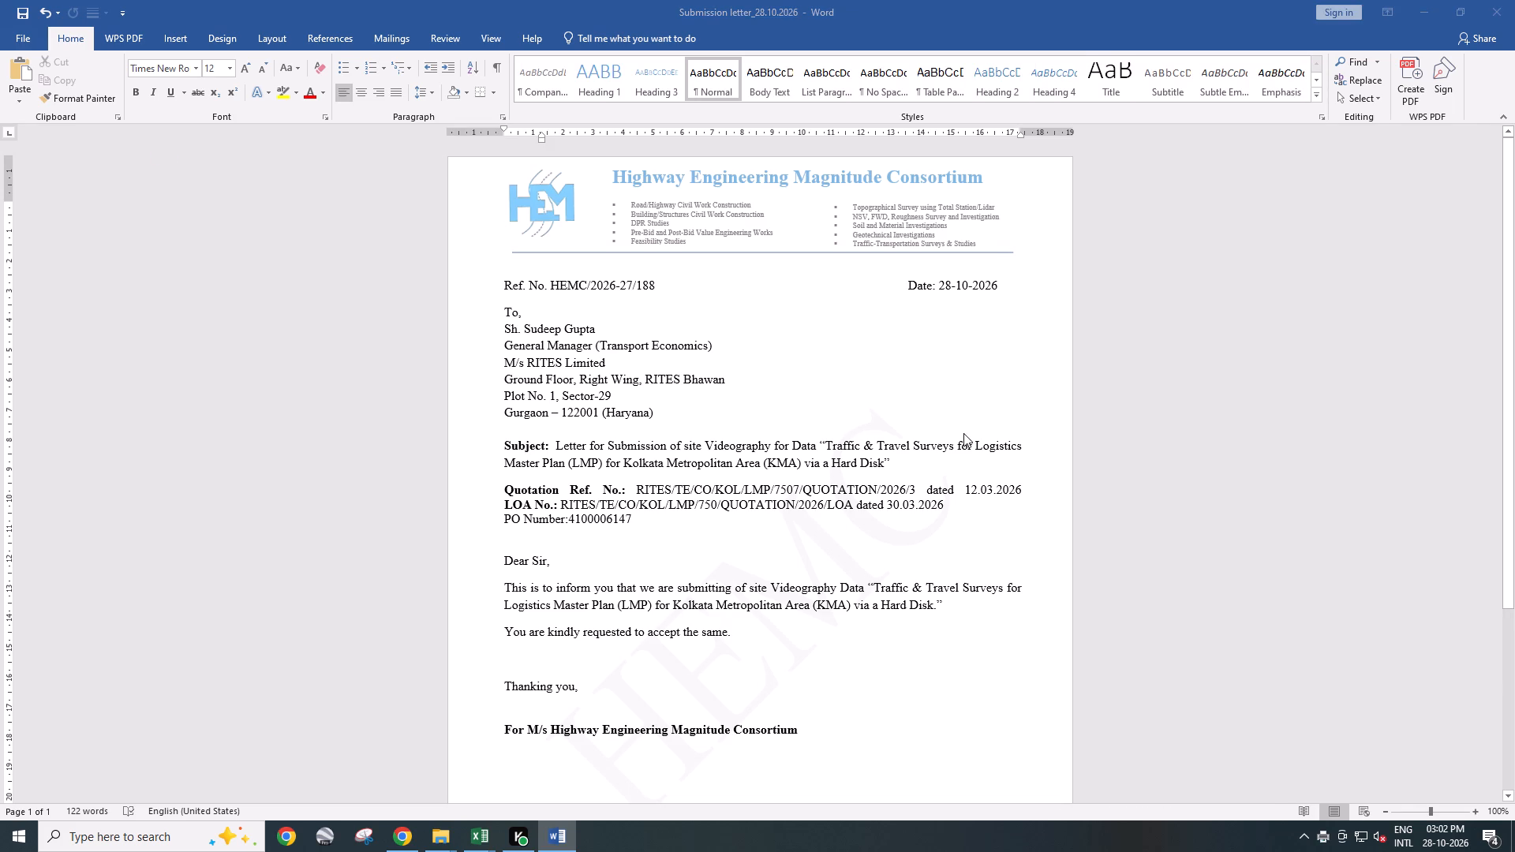
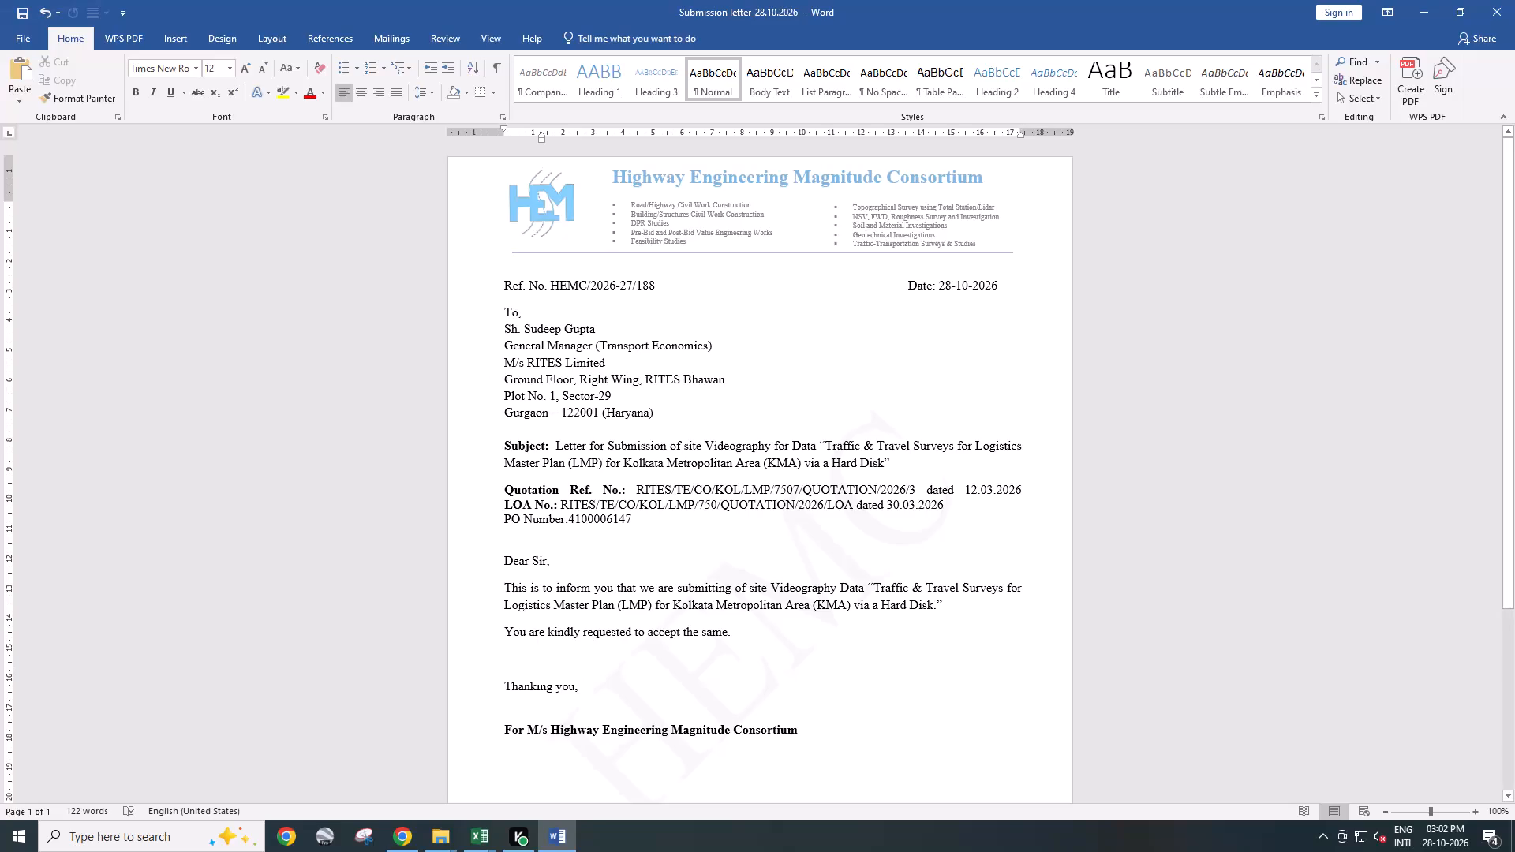
Delete the word "for" before "Data" in the subject line so it reads "site Videography Data".
{"action": "left_click_drag", "start_coordinate": [791, 447], "coordinate": [784, 447]}
{"action": "left_click_drag", "start_coordinate": [784, 447], "coordinate": [776, 447]}
{"action": "key", "text": "BackSpace"}
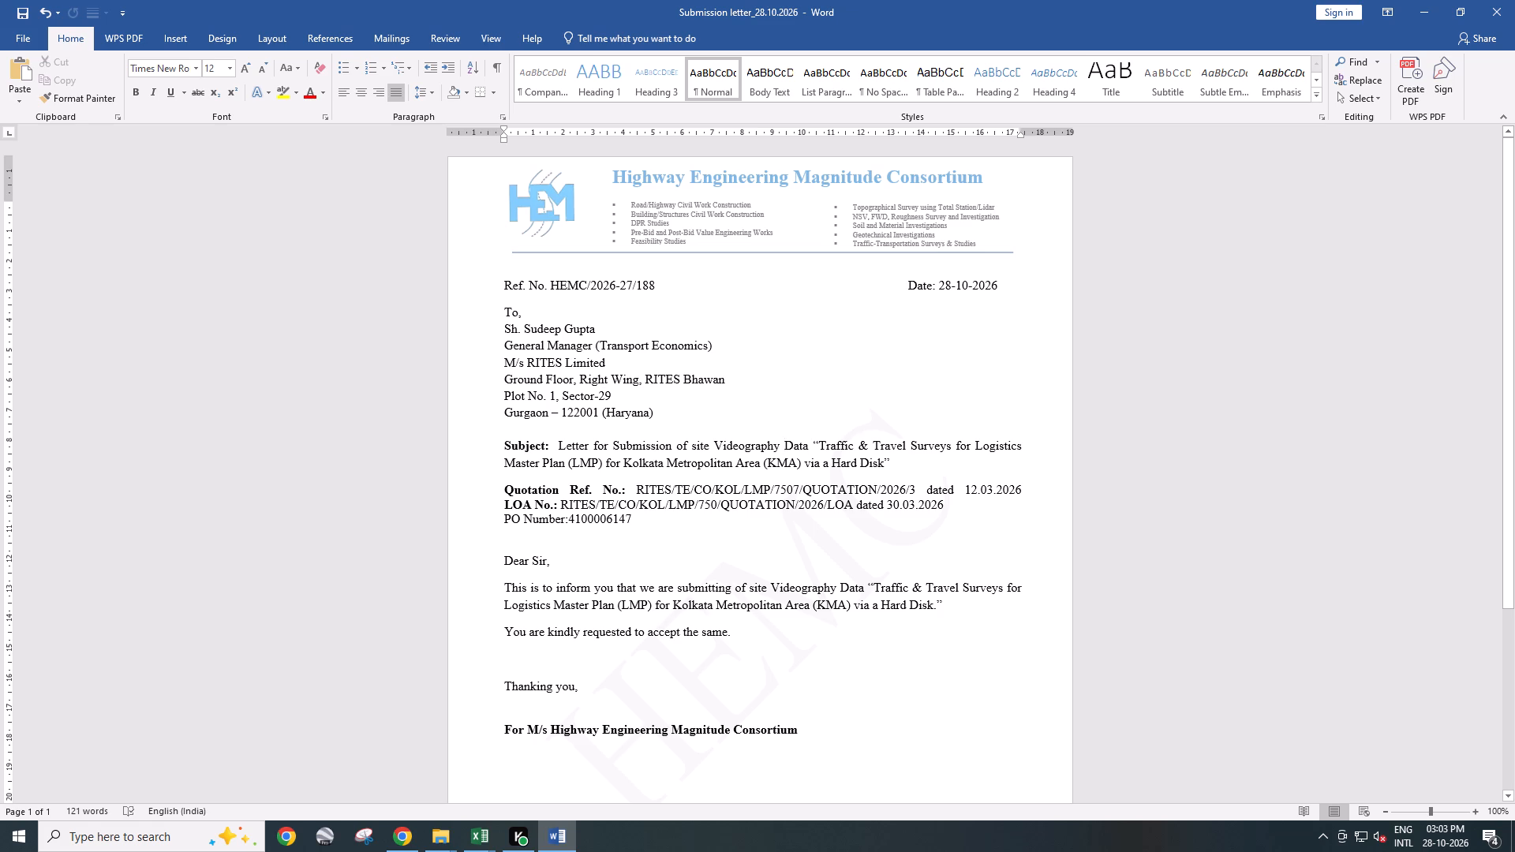
Print one copy of the corrected letter on the EPSON L11050 Series network printer.
{"action": "key", "text": "ctrl+p"}
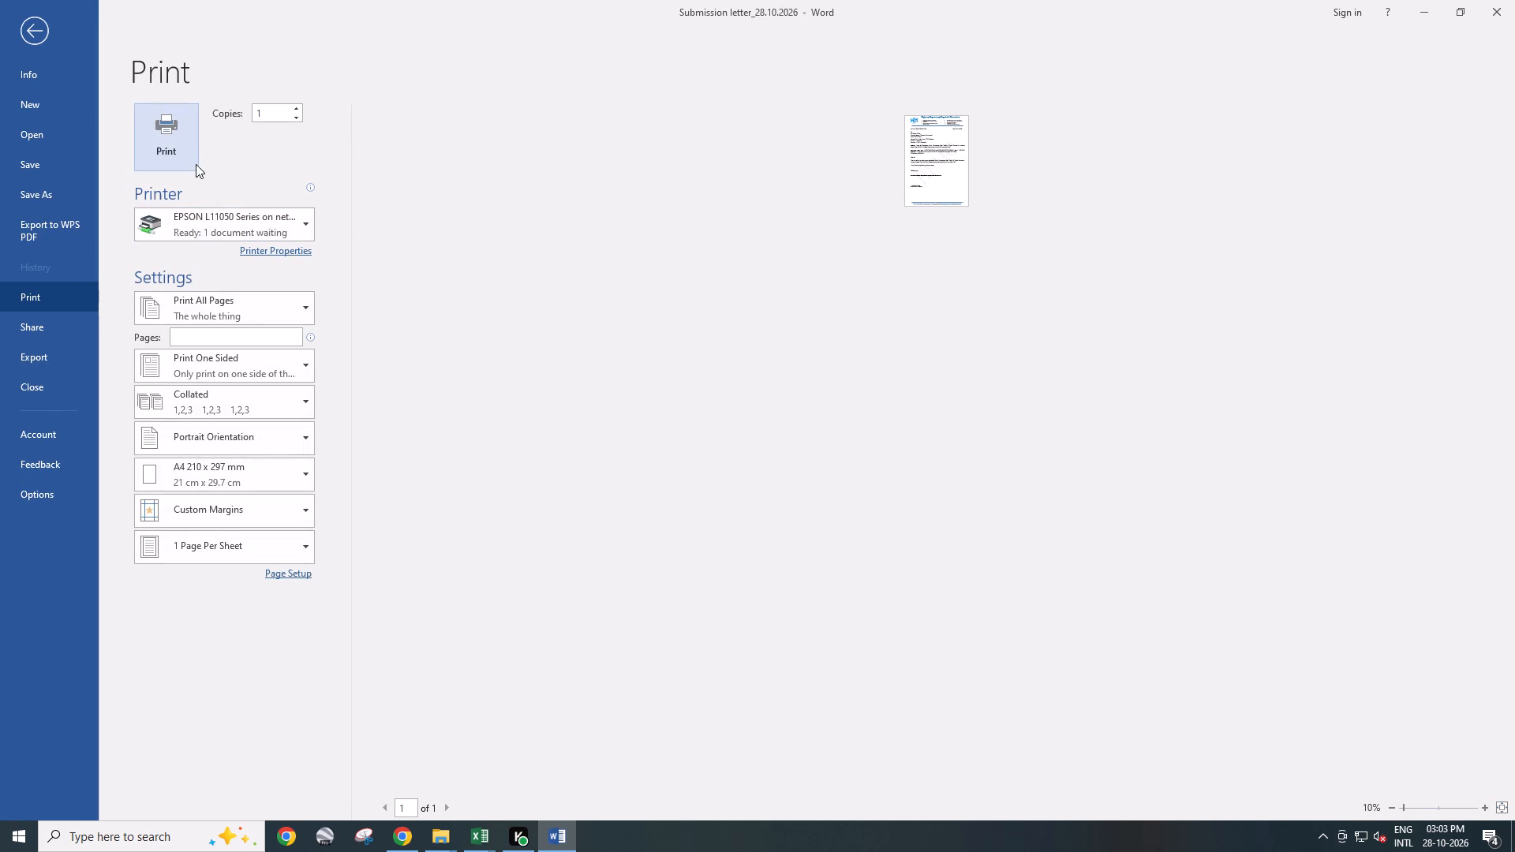
{"action": "left_click", "coordinate": [177, 154]}
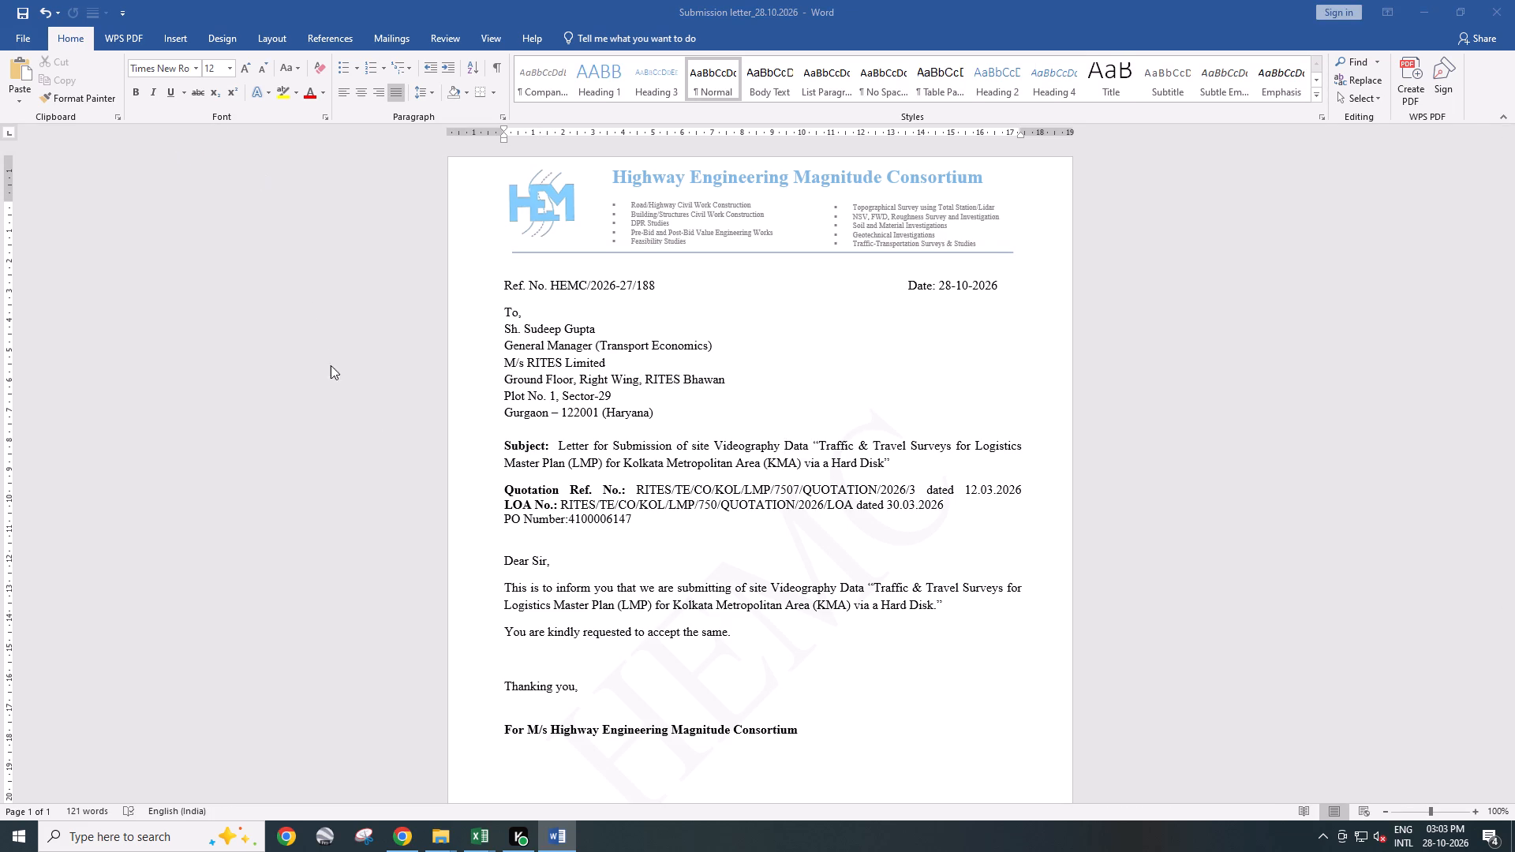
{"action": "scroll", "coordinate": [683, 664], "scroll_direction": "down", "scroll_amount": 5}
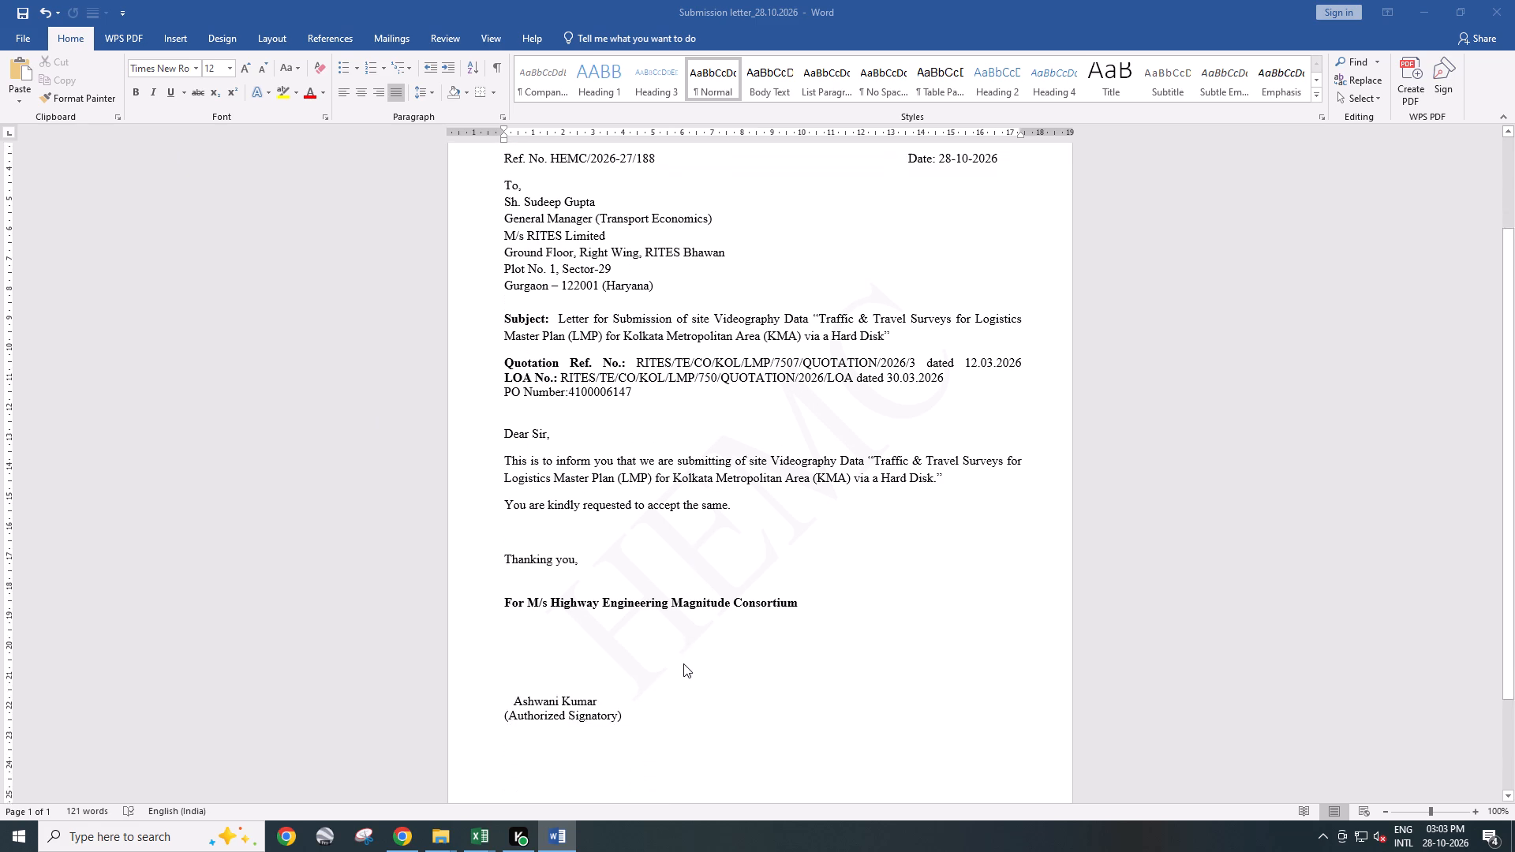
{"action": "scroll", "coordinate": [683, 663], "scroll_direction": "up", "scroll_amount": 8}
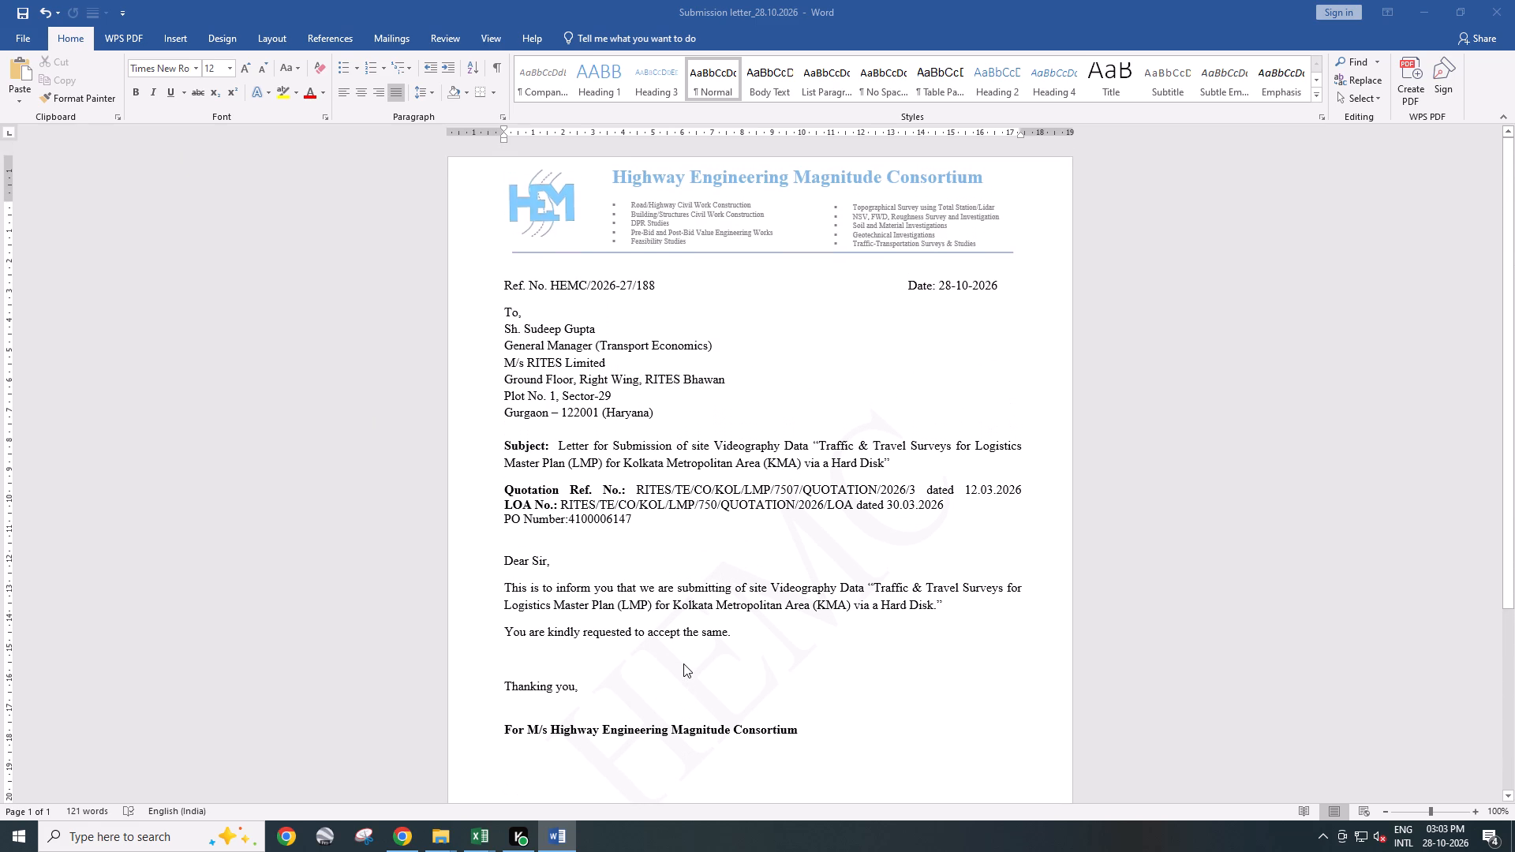